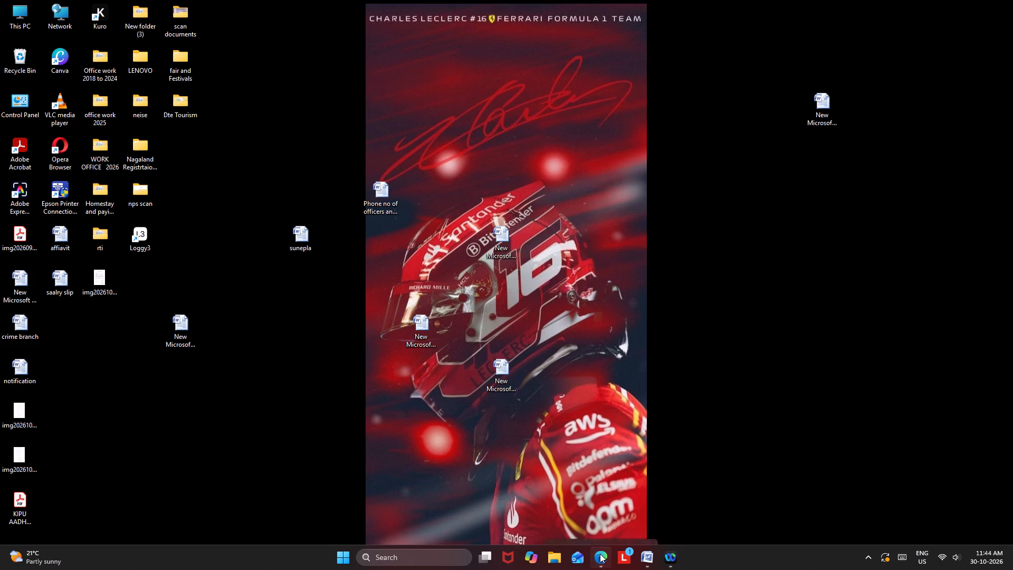
# Search the computer for "NOC TAXI" and open the NOC permit for tourist taxi permit document.
pyautogui.click(419, 558)
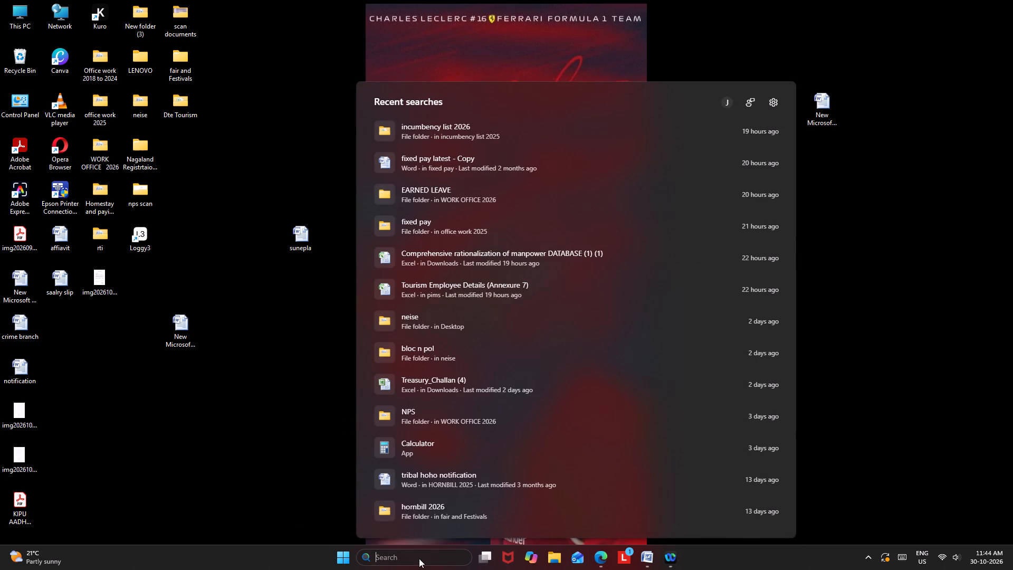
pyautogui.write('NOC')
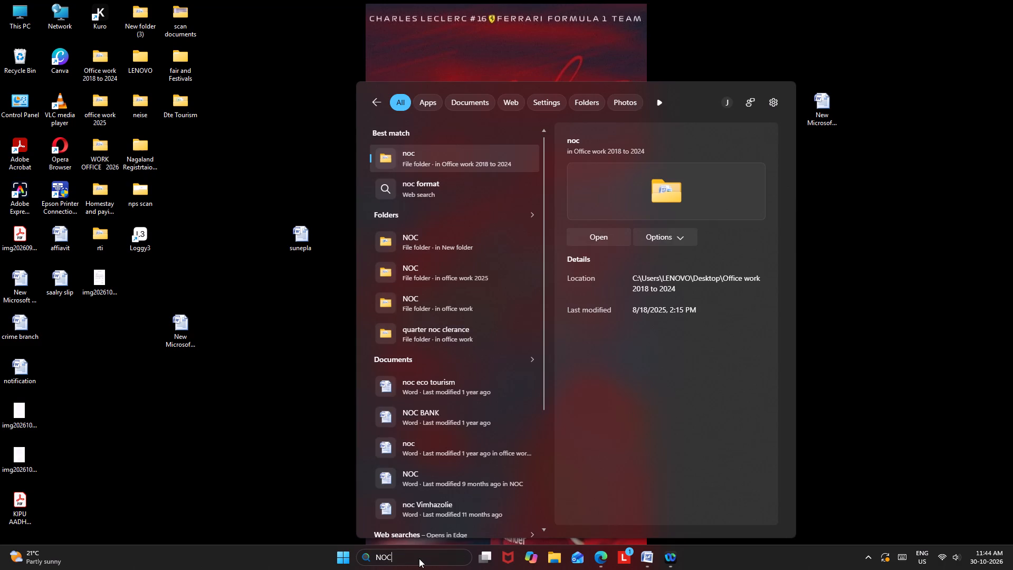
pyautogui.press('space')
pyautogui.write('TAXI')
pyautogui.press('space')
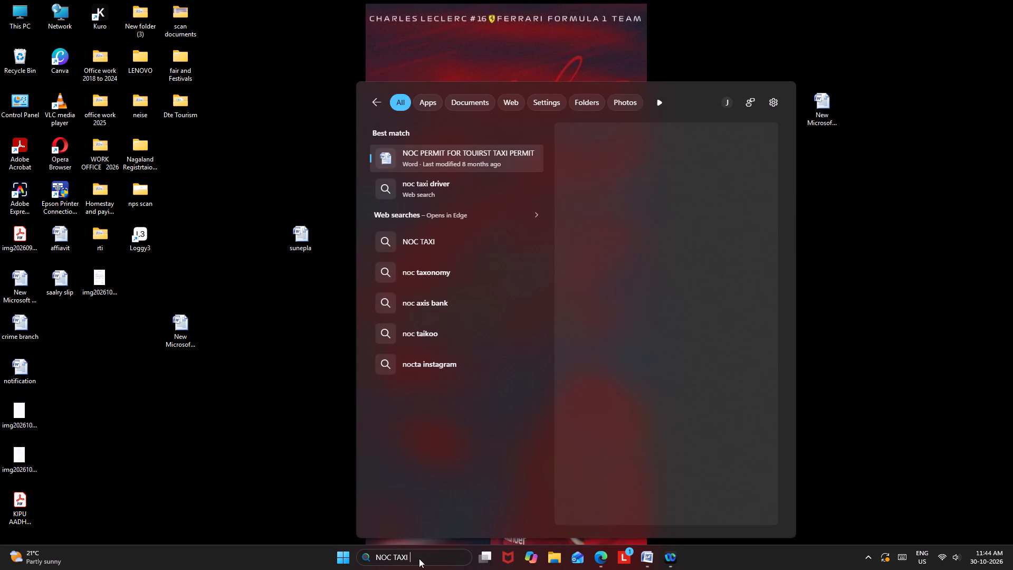
pyautogui.doubleClick(425, 151)
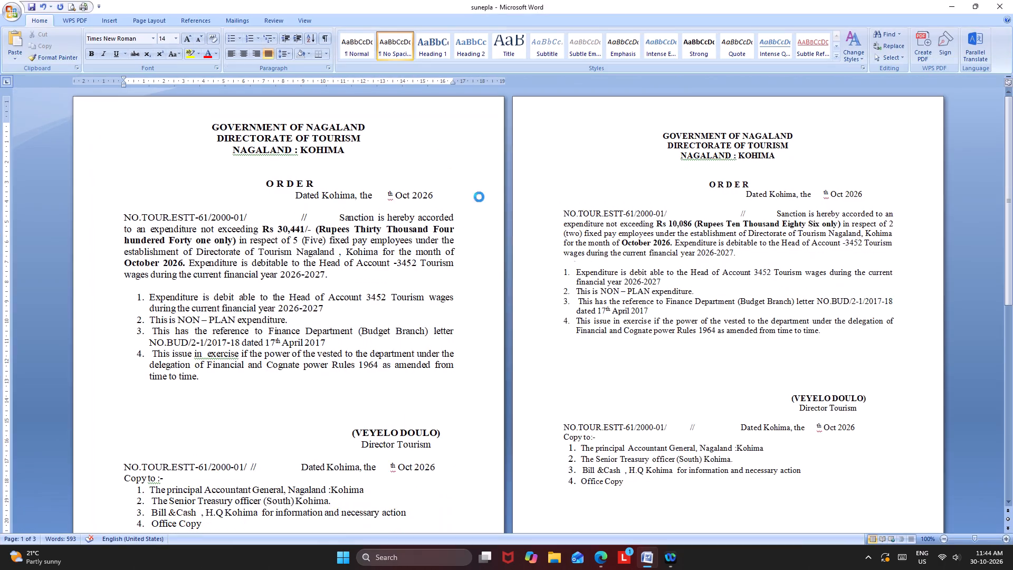
pyautogui.click(392, 279)
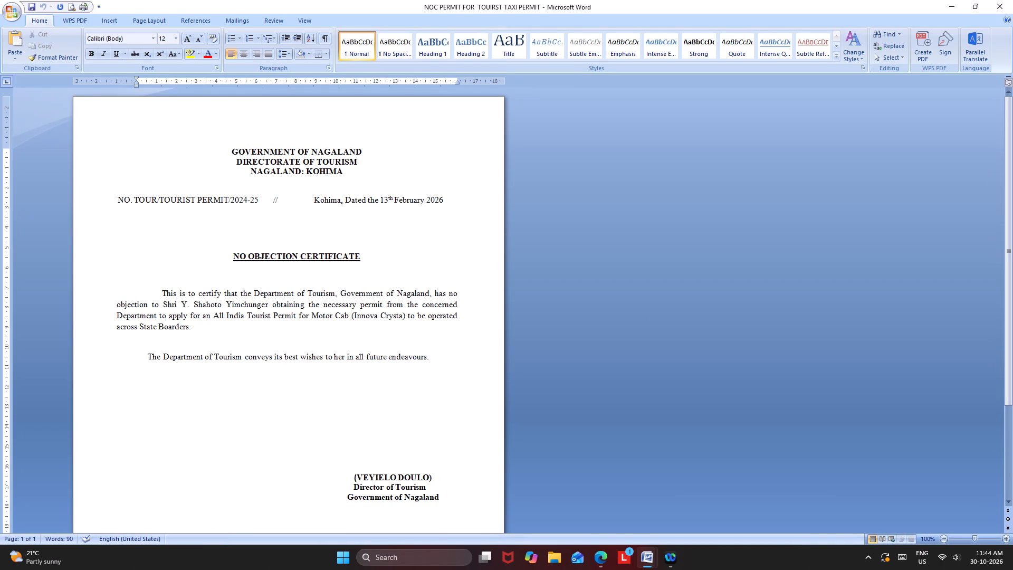
# Replace the permit holder's name following "Shri" in the certificate's first paragraph with the new applicant's name, using initial capitals.
pyautogui.moveTo(186, 304); pyautogui.dragTo(295, 303)
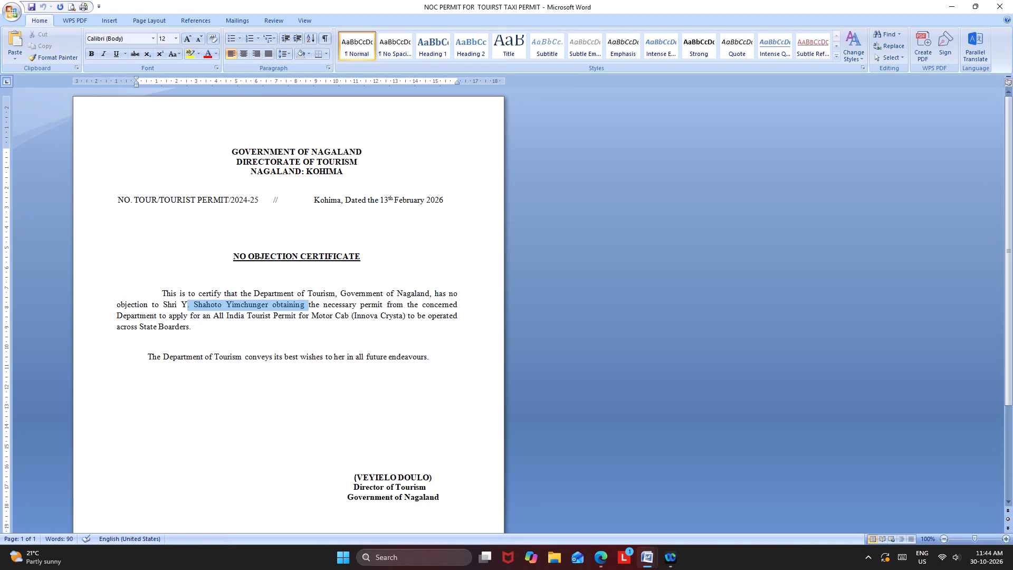
pyautogui.moveTo(295, 303); pyautogui.dragTo(271, 303)
pyautogui.press('BackSpace')
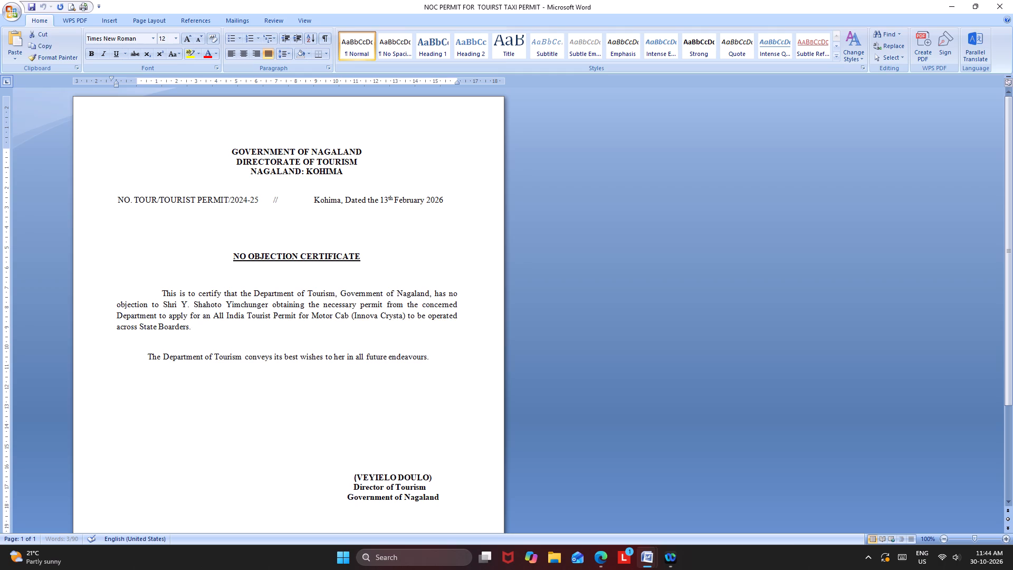
pyautogui.press('BackSpace')
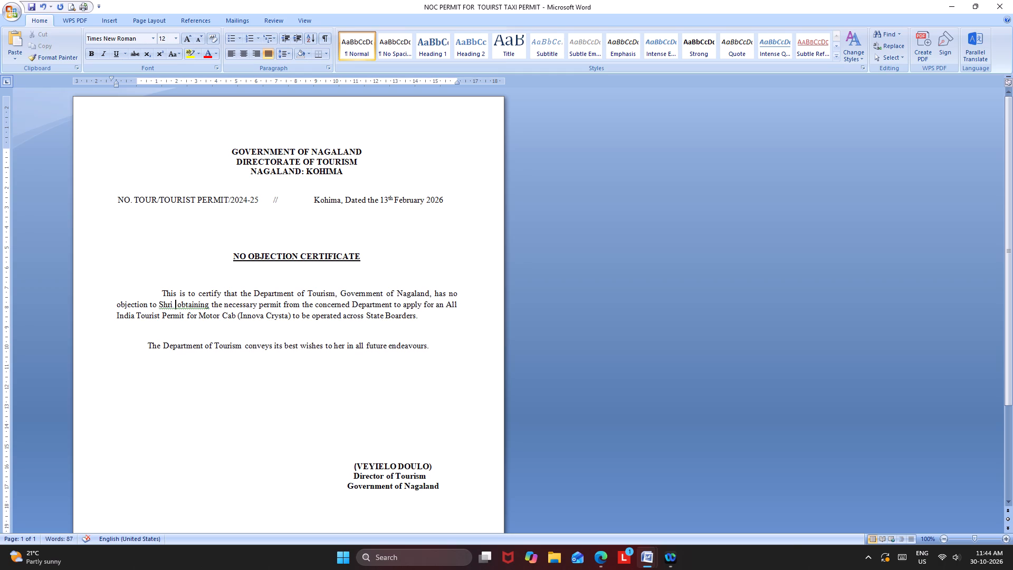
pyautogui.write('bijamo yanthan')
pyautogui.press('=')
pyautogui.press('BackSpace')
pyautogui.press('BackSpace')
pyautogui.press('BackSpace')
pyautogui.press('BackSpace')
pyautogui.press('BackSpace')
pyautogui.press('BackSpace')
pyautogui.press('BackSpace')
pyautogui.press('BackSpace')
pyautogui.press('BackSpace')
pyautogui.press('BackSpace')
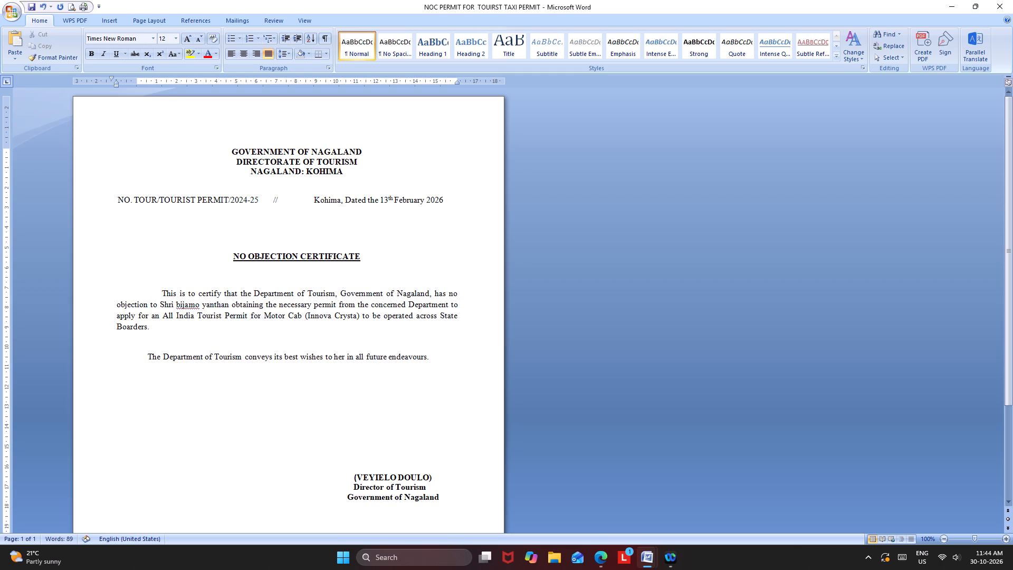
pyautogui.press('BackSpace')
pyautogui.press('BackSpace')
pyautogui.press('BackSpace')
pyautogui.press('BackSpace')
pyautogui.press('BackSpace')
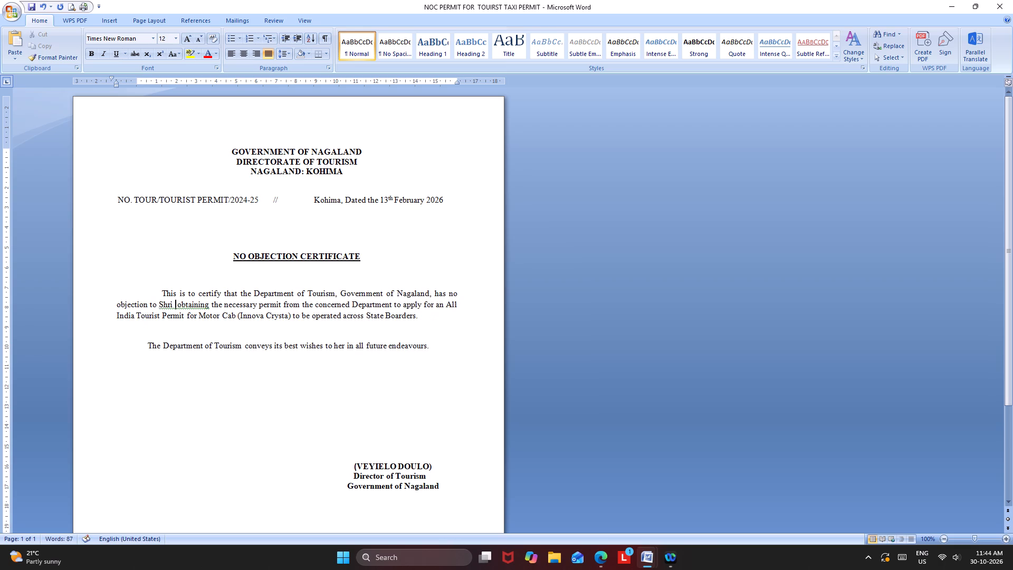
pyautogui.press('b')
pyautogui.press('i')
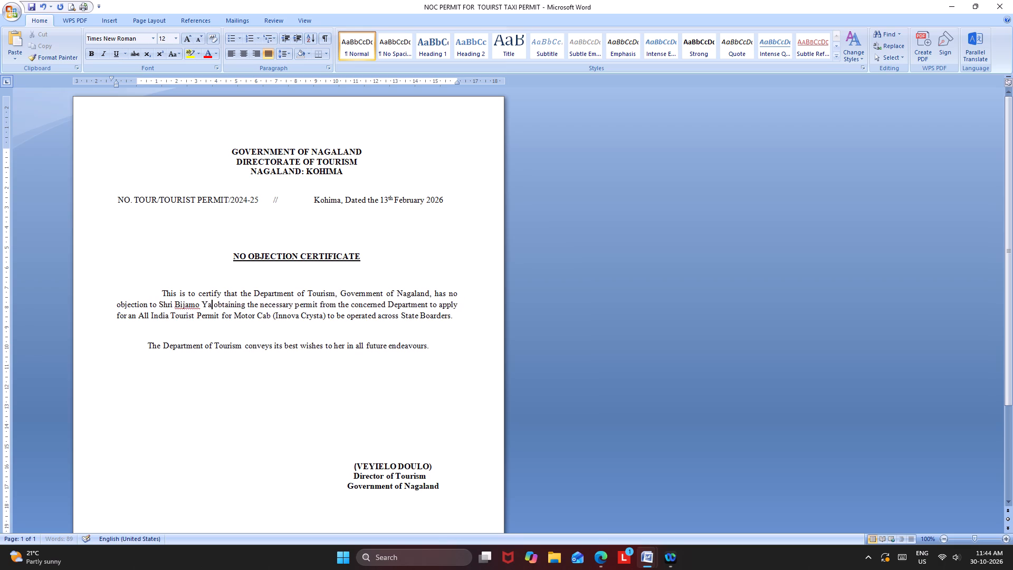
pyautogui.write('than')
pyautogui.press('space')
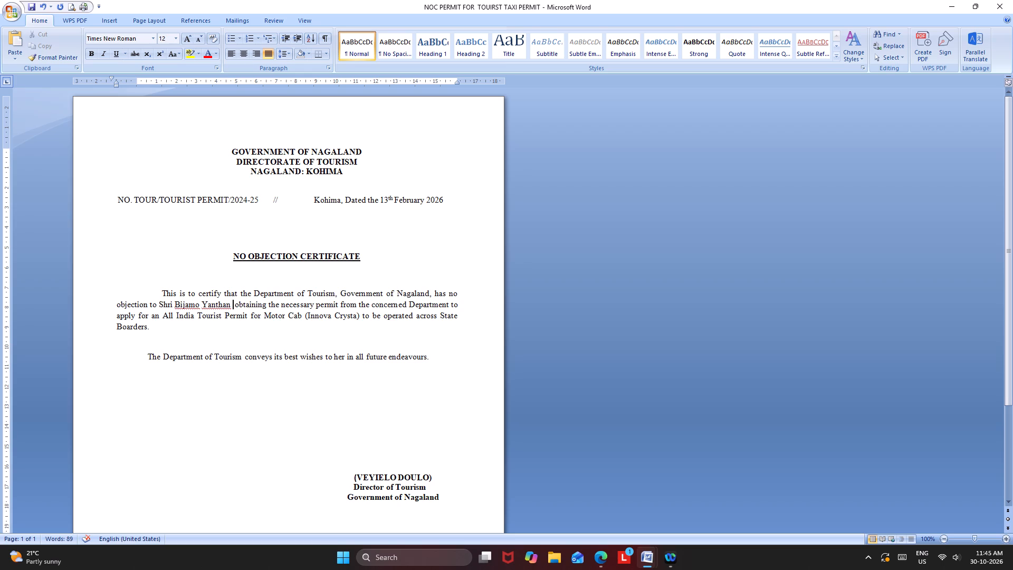
# Replace the Motor Cab model in the brackets of the first paragraph with BOLERO.
pyautogui.moveTo(310, 315); pyautogui.dragTo(349, 315)
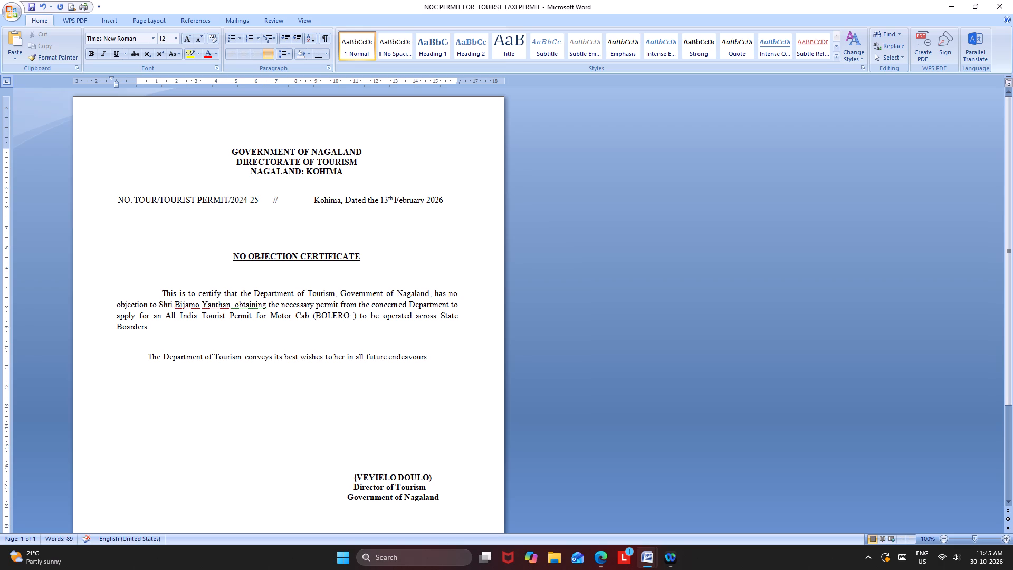
pyautogui.click(166, 330)
# Delete one space before "The Department of Tourism conveys its best wishes".
pyautogui.click(149, 356)
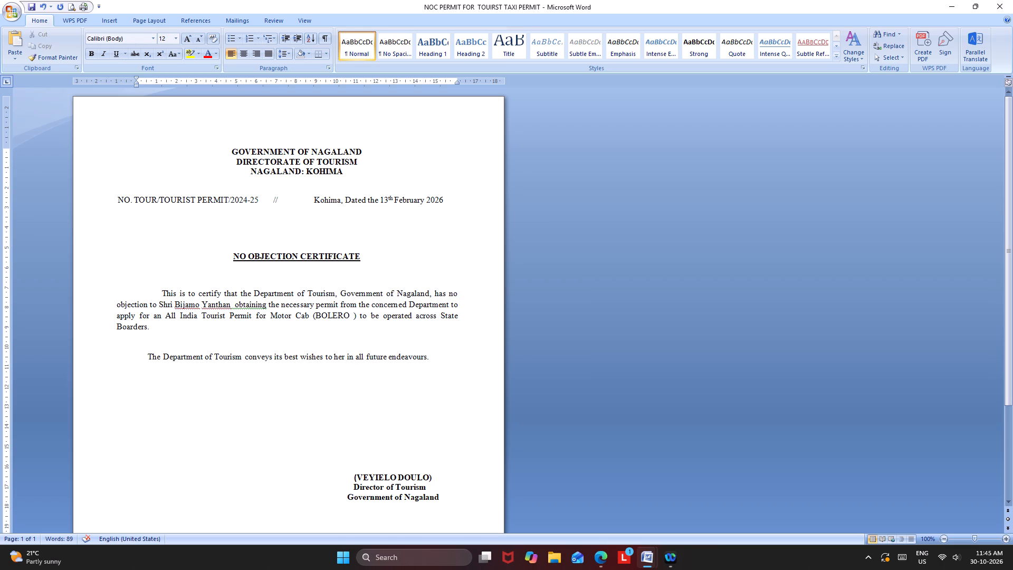
pyautogui.press('BackSpace')
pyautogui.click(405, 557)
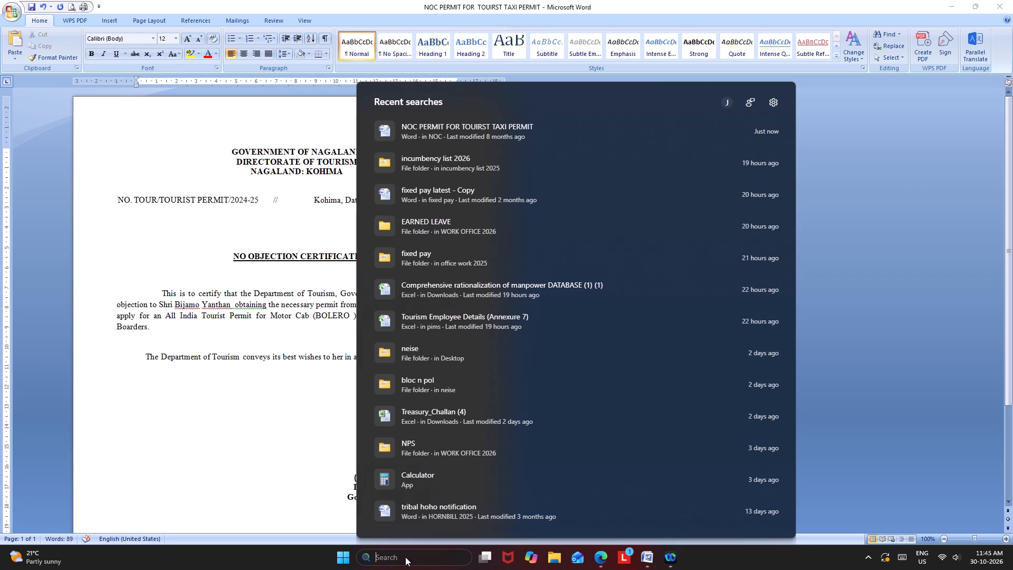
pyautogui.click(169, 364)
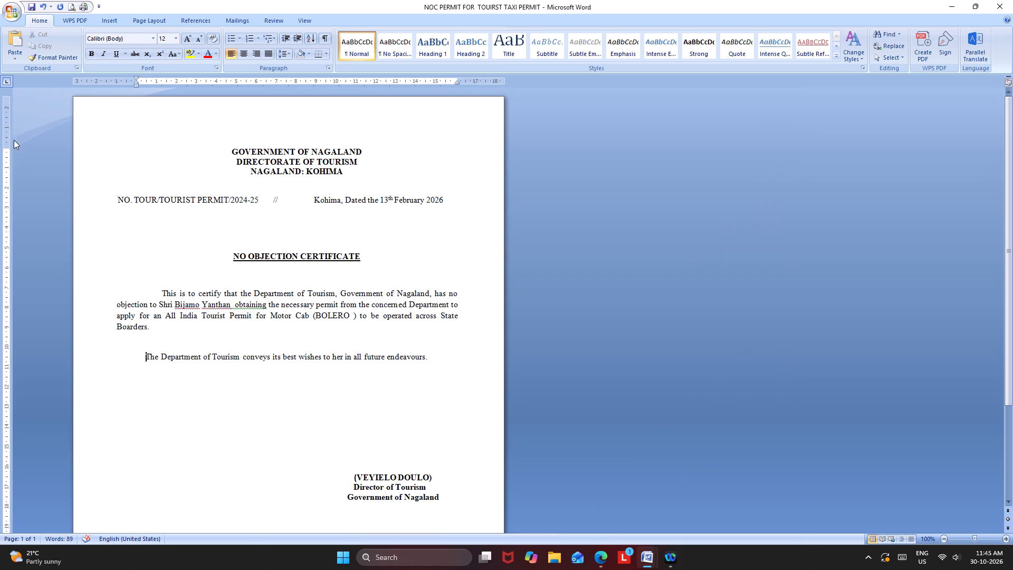
# Reduce the page's top margin by about 1 cm so the certificate text starts higher.
pyautogui.moveTo(4, 148); pyautogui.dragTo(9, 128)
pyautogui.click(280, 204)
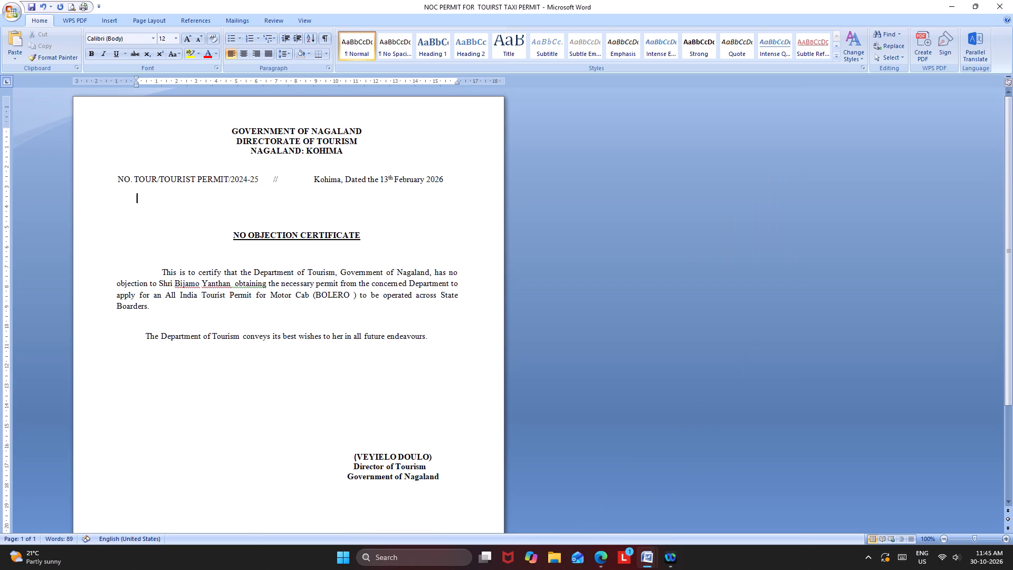
# Copy the entire certificate text and add blank lines below the signature block to extend onto a second page.
pyautogui.hotkey('ctrl', 'a')
pyautogui.rightClick(308, 152)
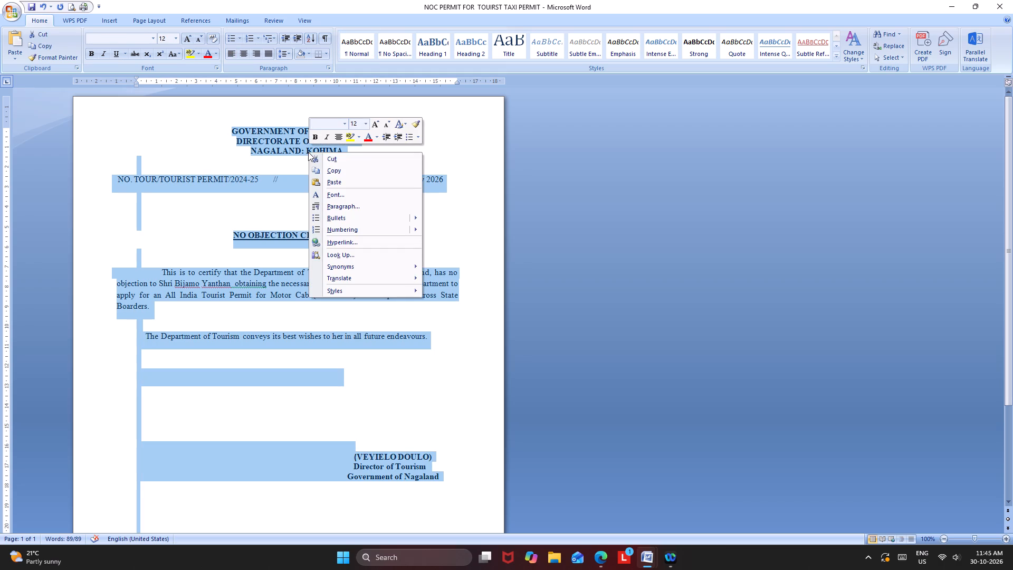
pyautogui.click(326, 169)
pyautogui.click(283, 495)
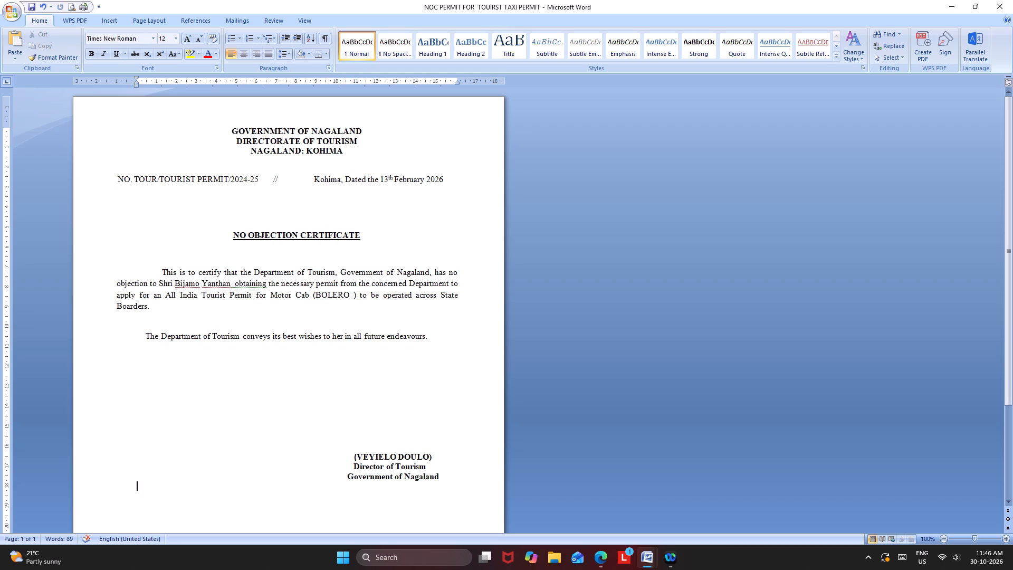
pyautogui.press('Return')
pyautogui.press('Return')
pyautogui.press('Return')
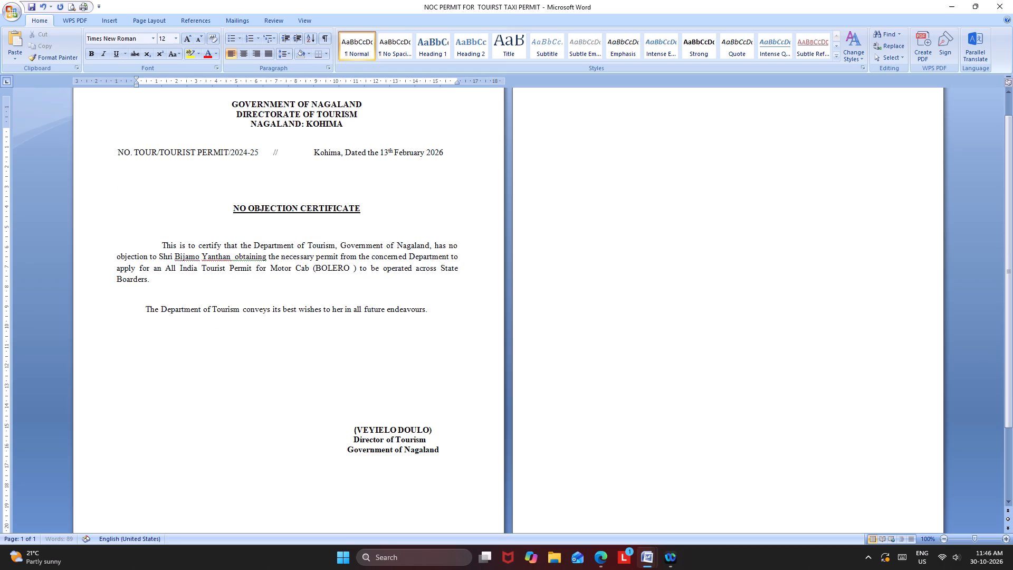
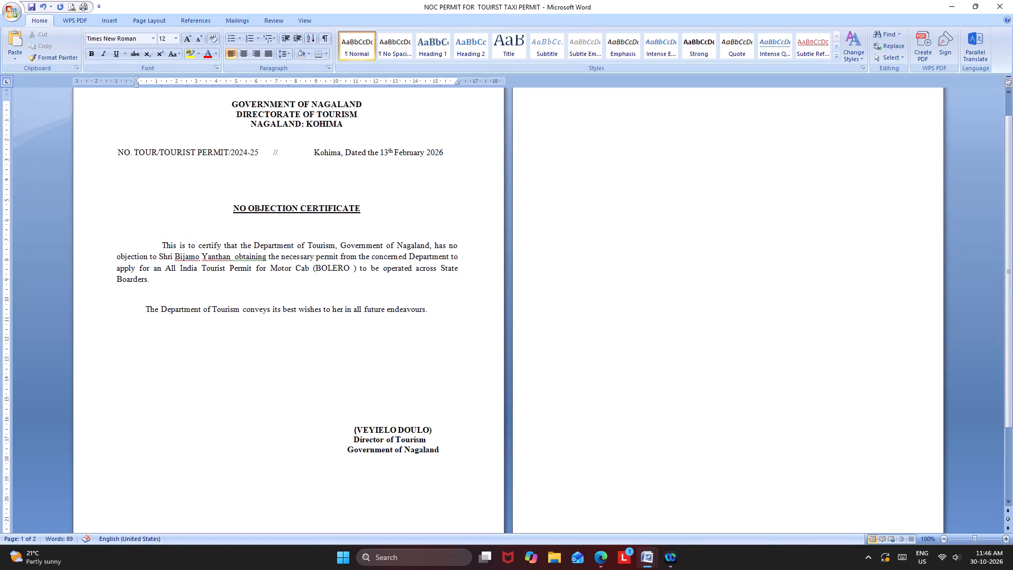
# Paste the copied certificate onto the second page, below one added blank line.
pyautogui.scroll(3, 325, 516)
pyautogui.scroll(-2, 321, 516)
pyautogui.scroll(1, 321, 516)
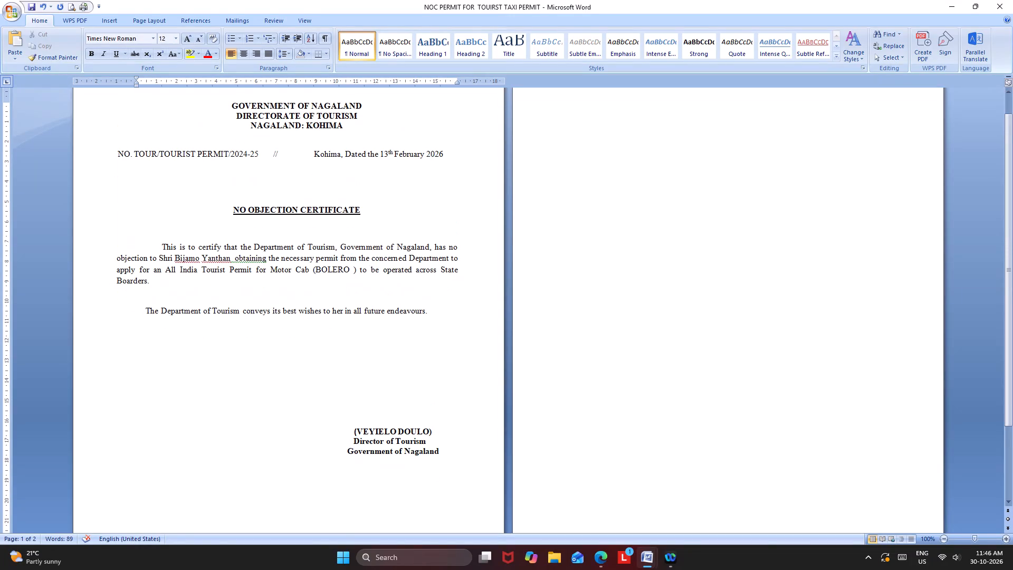
pyautogui.click(654, 176)
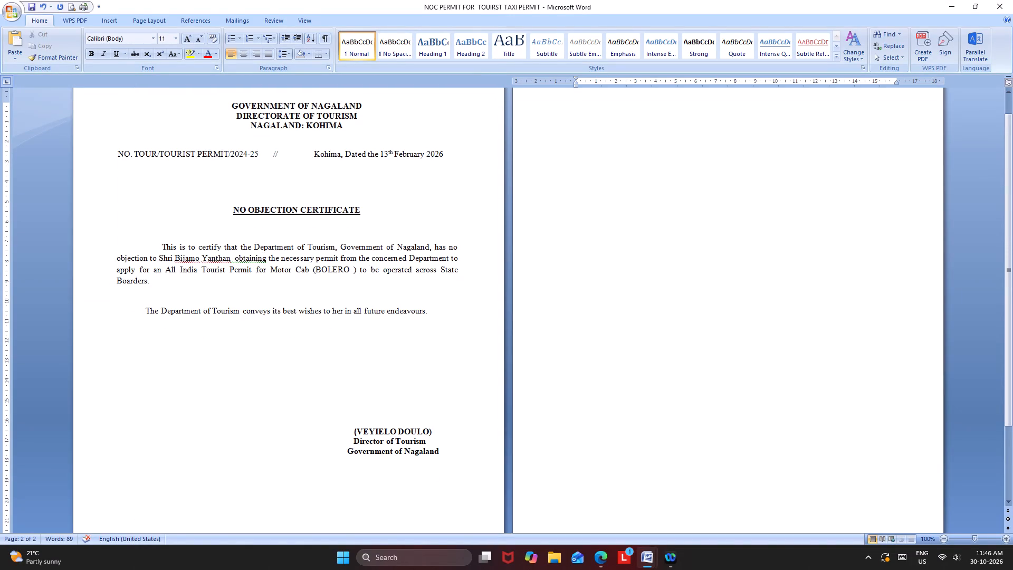
pyautogui.press('Return')
pyautogui.rightClick(590, 147)
pyautogui.click(619, 177)
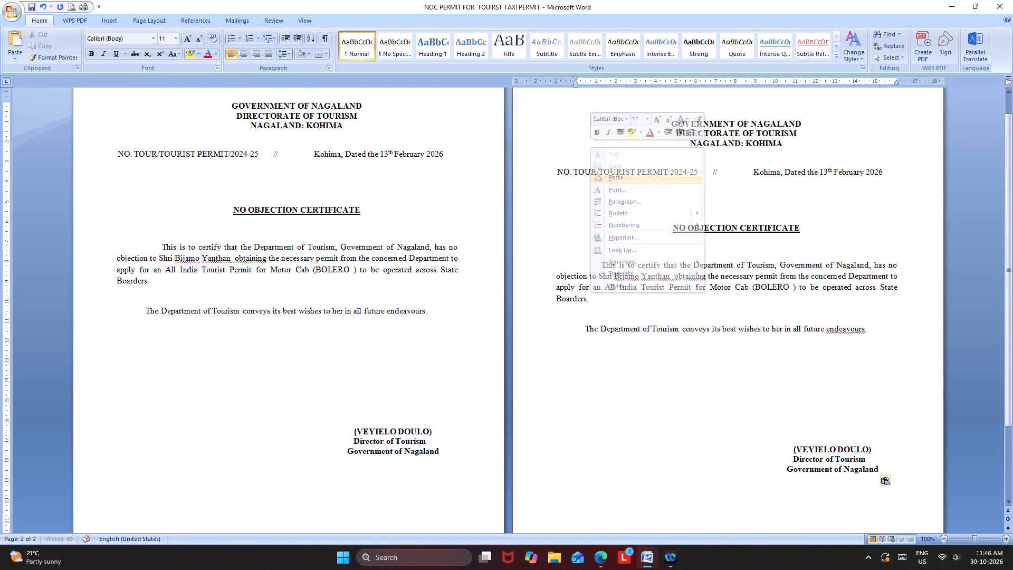
# Delete the NO OBJECTION CERTIFICATE title and both body paragraphs from the second-page copy, and add blank lines above its signature block.
pyautogui.moveTo(673, 223); pyautogui.dragTo(863, 355)
pyautogui.press('BackSpace')
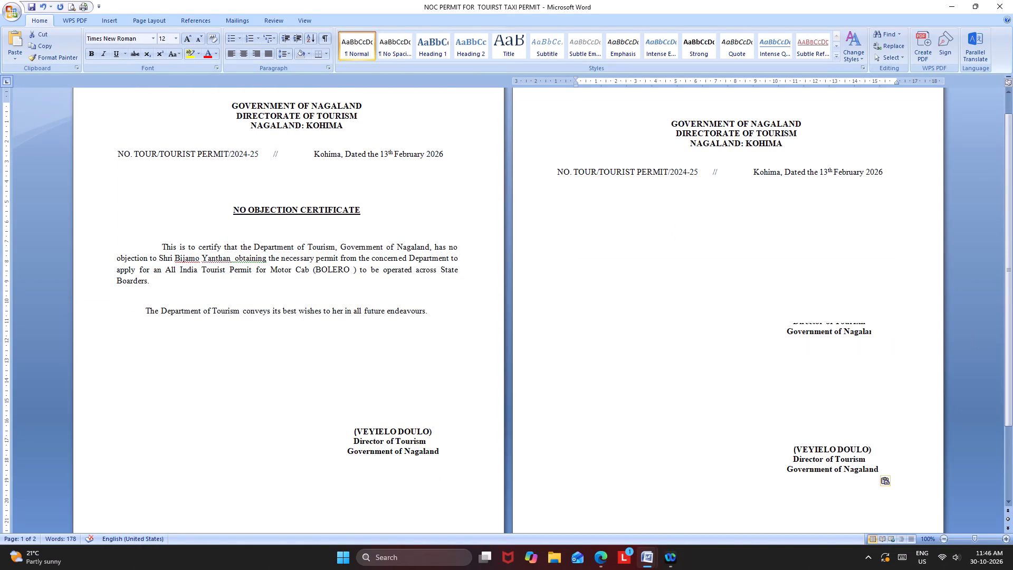
pyautogui.click(820, 280)
pyautogui.hotkey('shift', 'Return')
pyautogui.press('Return')
pyautogui.press('Return')
pyautogui.press('Return')
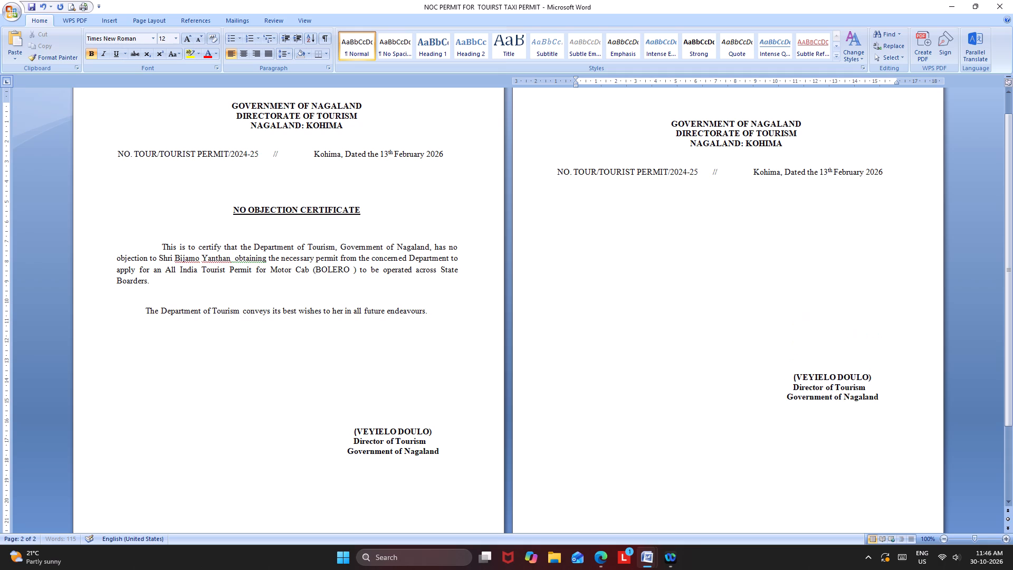
# Enter the heading lines CERTIFICATE and REGISTRATION OF below the reference number line on the second page.
pyautogui.click(633, 220)
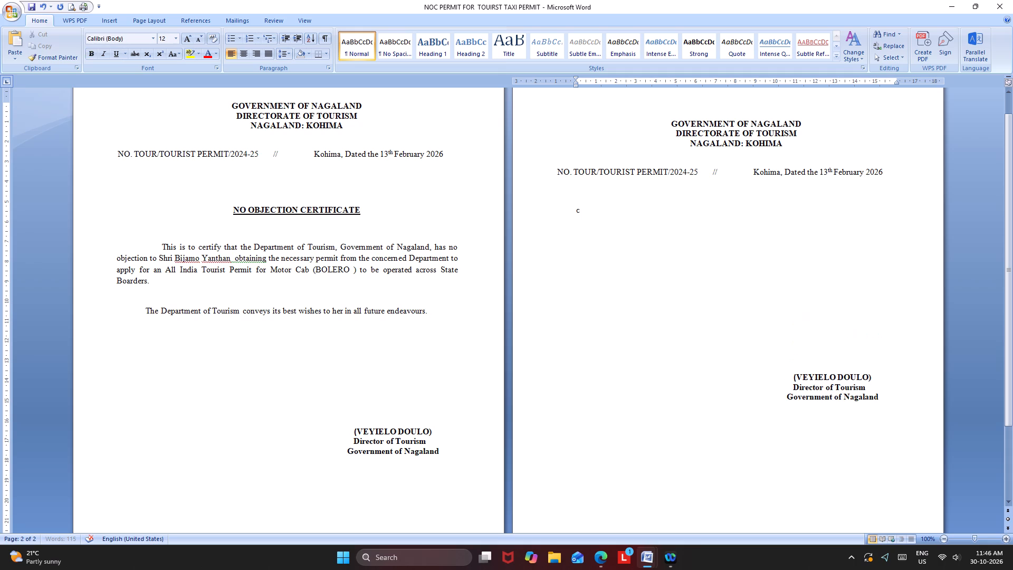
pyautogui.press('BackSpace')
pyautogui.press('BackSpace')
pyautogui.write('CERT')
pyautogui.write('IFICATE')
pyautogui.press('space')
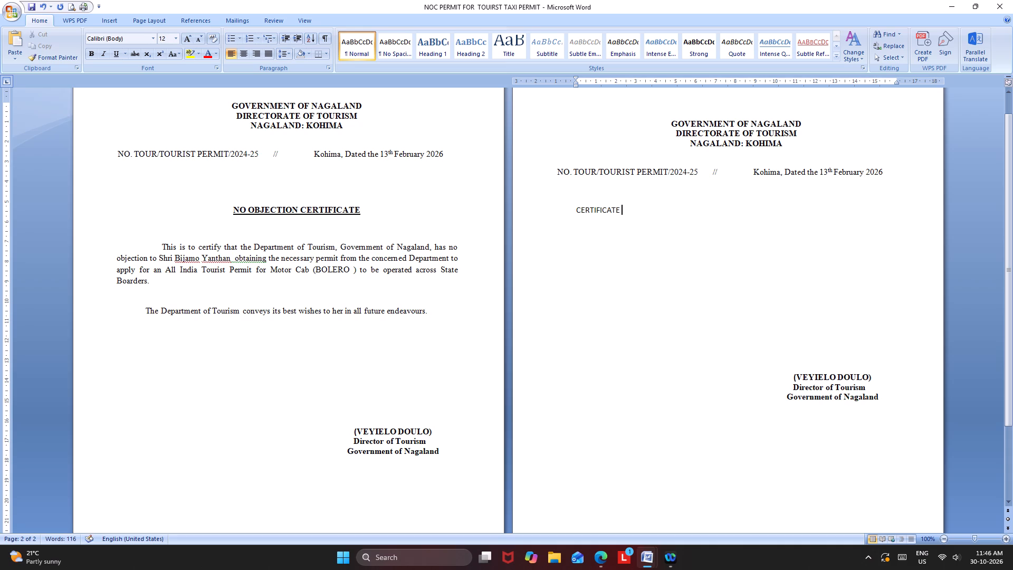
pyautogui.press('space')
pyautogui.press('o')
pyautogui.press('BackSpace')
pyautogui.press('Return')
pyautogui.write('REGISTRAT')
pyautogui.write('ION OF')
pyautogui.press('space')
# Add a third heading line reading "REGISTRATION OF TOURIST TAXI|TOUIRST BUSES".
pyautogui.press('Return')
pyautogui.press('space')
pyautogui.write('REGISTRATION OF TOURIST')
pyautogui.press('space')
pyautogui.write('TAXI')
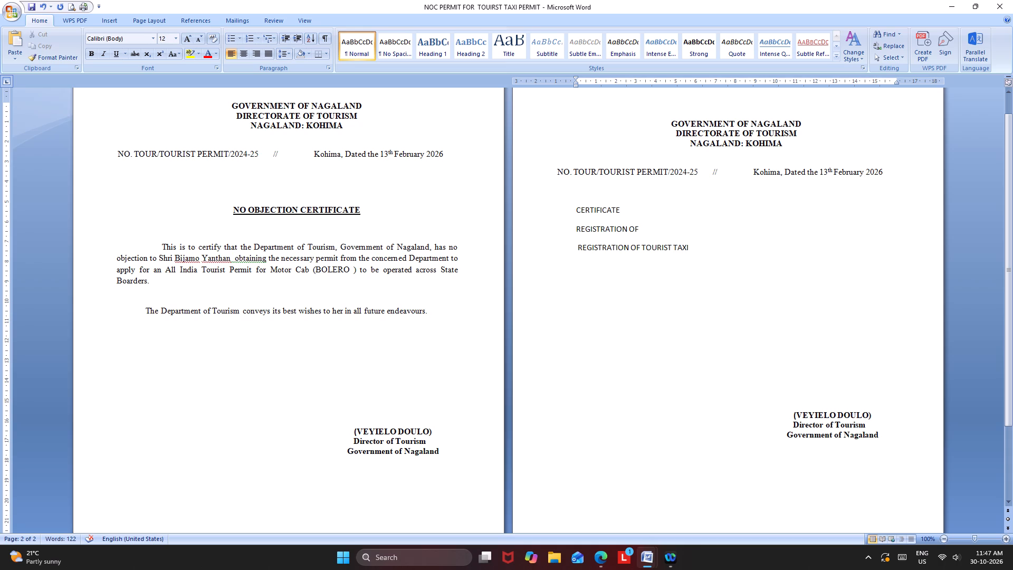
pyautogui.press('/')
pyautogui.press('BackSpace')
pyautogui.press('\\')
pyautogui.press('BackSpace')
pyautogui.hotkey('shift', '}')
pyautogui.press('BackSpace')
pyautogui.hotkey('shift', '|')
pyautogui.write('TOUIRST BUSES')
# Extend the third heading line with "| TENTS EQUIPMENRS| TOUIRST GUIDES".
pyautogui.hotkey('shift', '|')
pyautogui.press('space')
pyautogui.write('TENTS EQUIPMENRS')
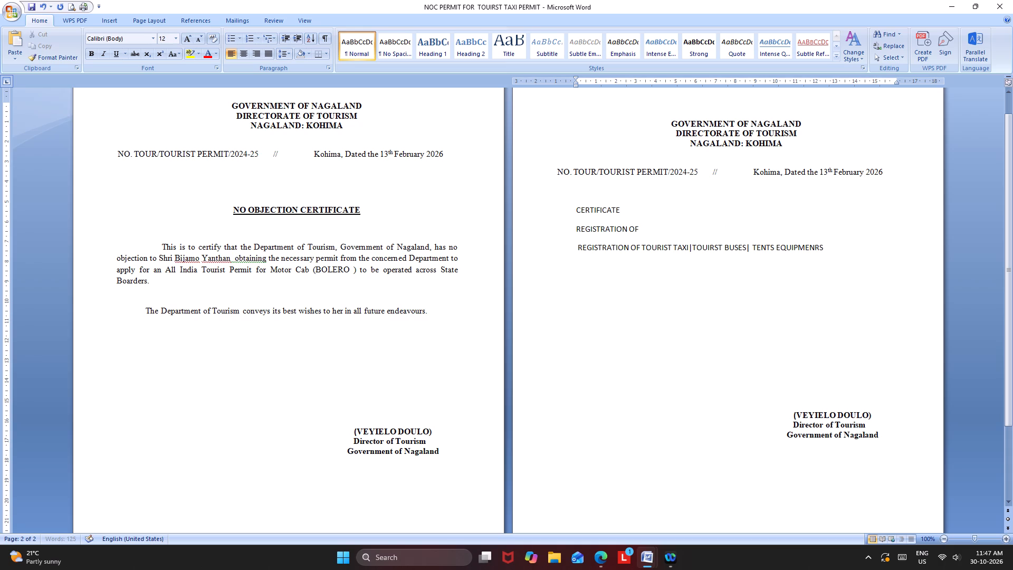
pyautogui.hotkey('shift', '|')
pyautogui.press('space')
pyautogui.write('TOUIRST GIDES')
pyautogui.press('space')
pyautogui.press('BackSpace')
pyautogui.press('BackSpace')
pyautogui.press('BackSpace')
pyautogui.press('BackSpace')
pyautogui.press('BackSpace')
pyautogui.write('UIDES')
pyautogui.press('space')
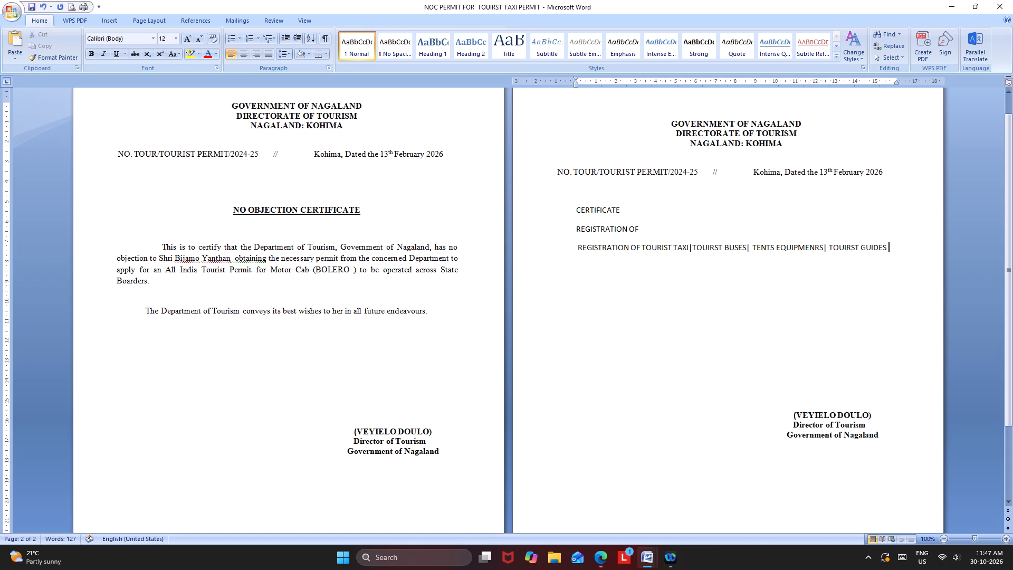
# Centre the three new heading lines on the second page.
pyautogui.moveTo(581, 205); pyautogui.dragTo(882, 259)
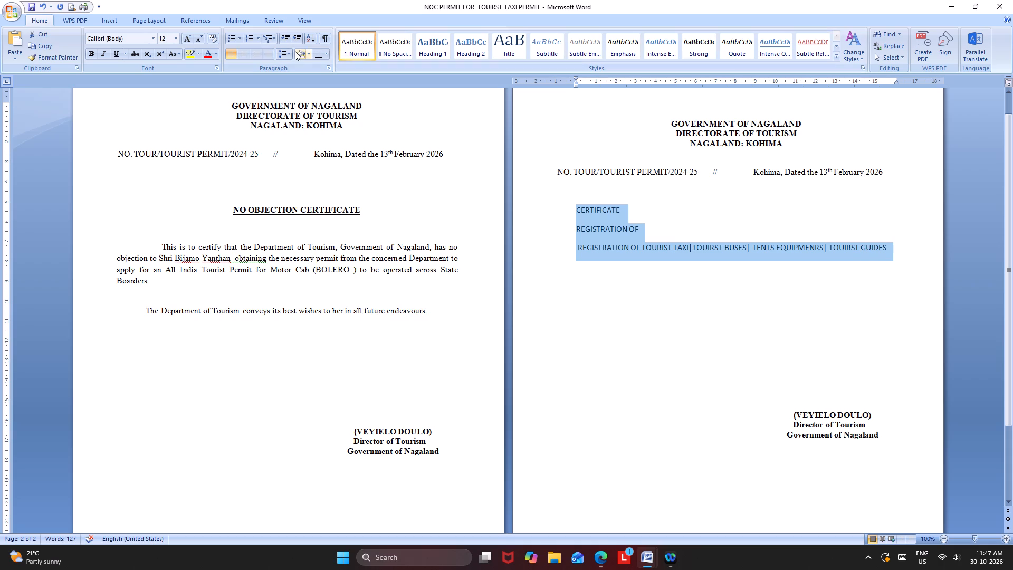
pyautogui.click(243, 55)
pyautogui.click(617, 222)
# Break the long heading line before TENTS EQUIPMENRS so the rest moves to its own line.
pyautogui.click(895, 250)
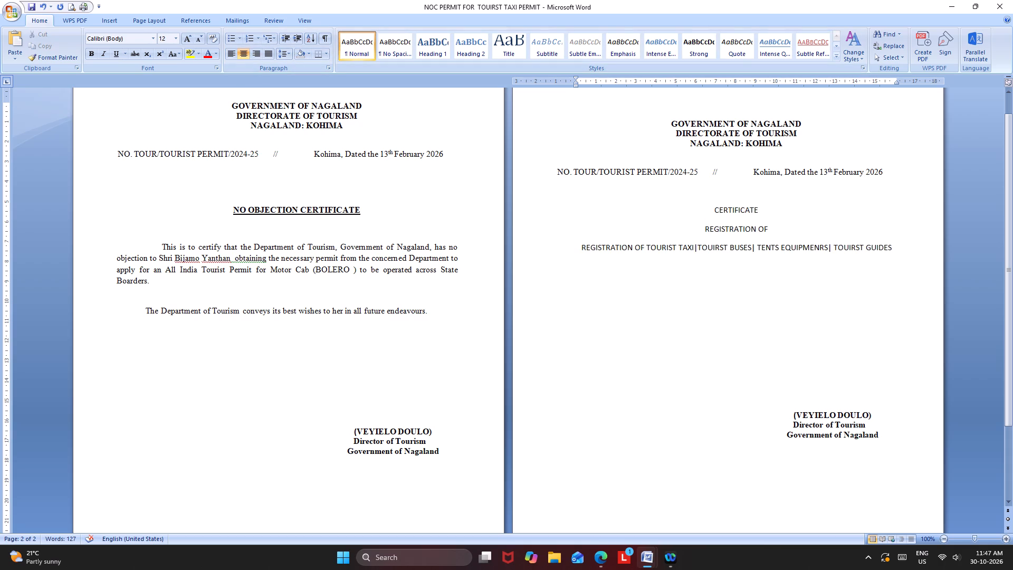
pyautogui.click(757, 246)
pyautogui.press('Return')
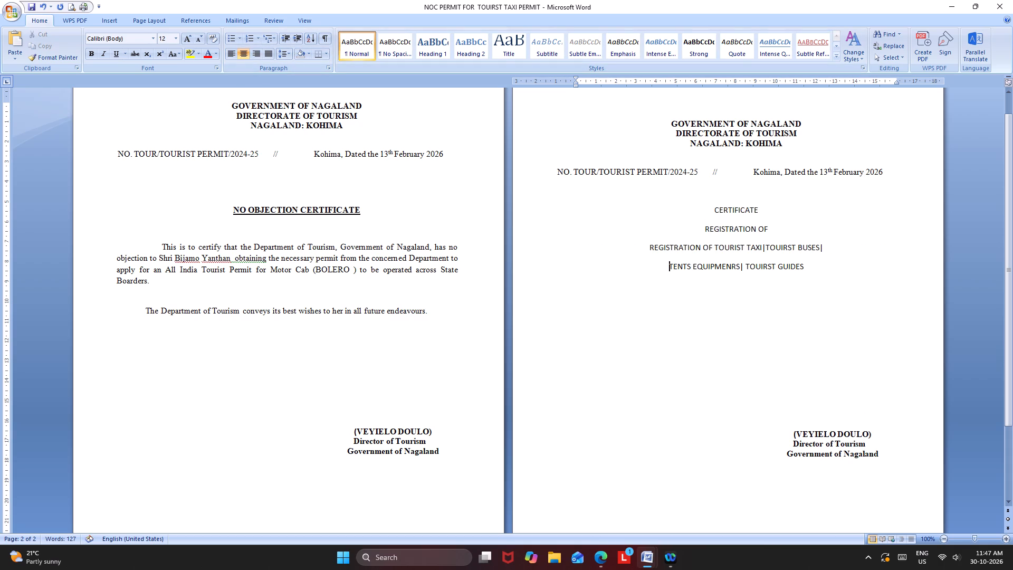
# Change the font of the four heading lines, from CERTIFICATE to TOUIRST GUIDES, to Times New Roman.
pyautogui.moveTo(672, 241); pyautogui.dragTo(792, 263)
pyautogui.click(763, 268)
pyautogui.moveTo(712, 211); pyautogui.dragTo(852, 290)
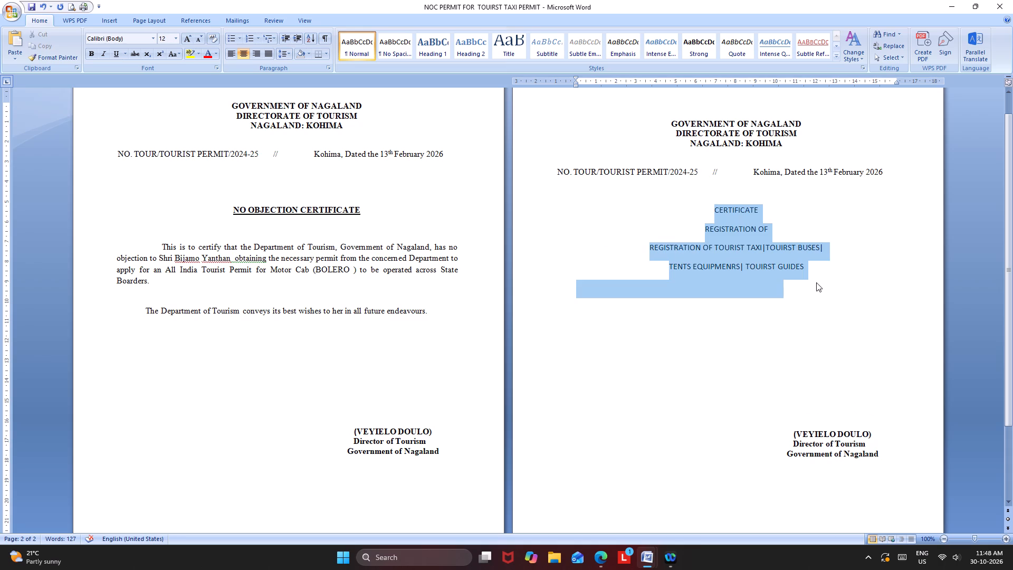
pyautogui.click(152, 39)
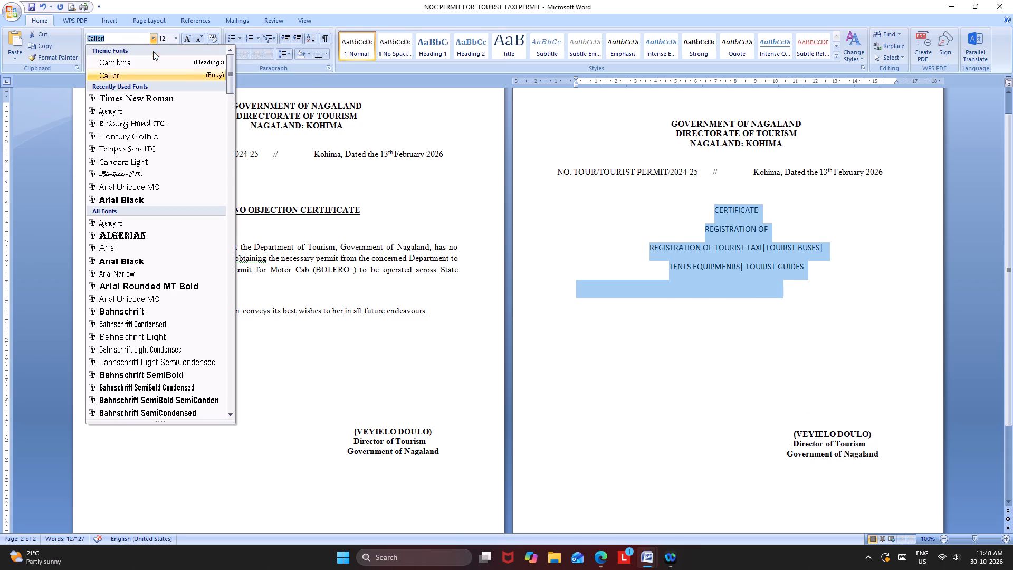
pyautogui.click(155, 94)
pyautogui.click(689, 285)
pyautogui.click(826, 311)
# Make the four heading lines on the second page bold.
pyautogui.moveTo(702, 208); pyautogui.dragTo(716, 210)
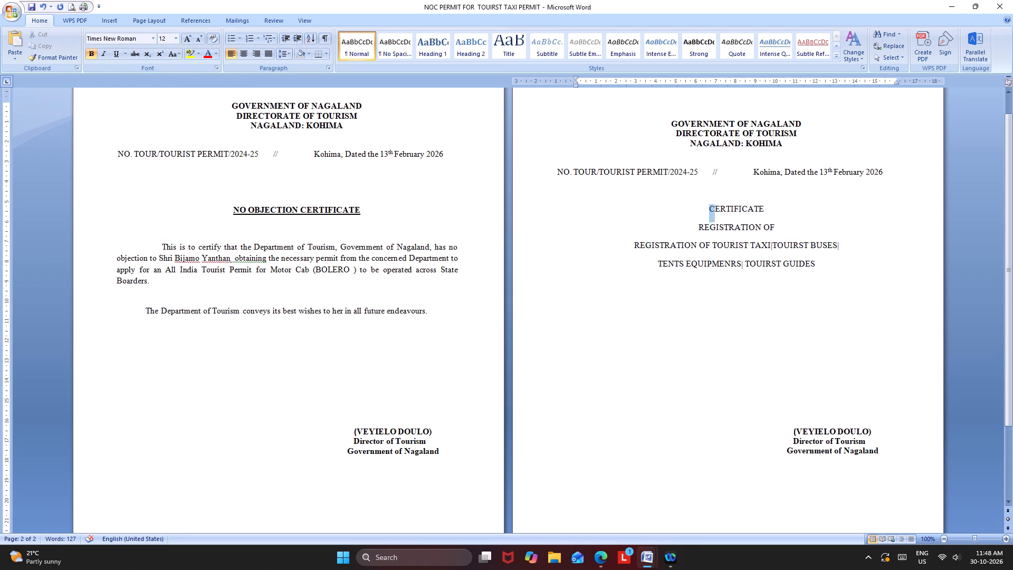
pyautogui.moveTo(716, 210); pyautogui.dragTo(868, 273)
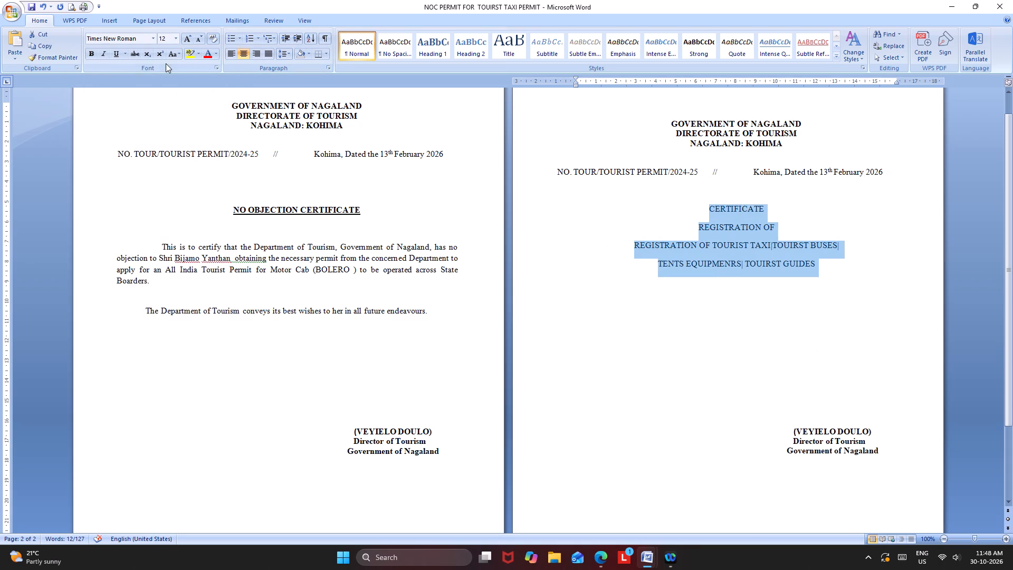
pyautogui.click(93, 54)
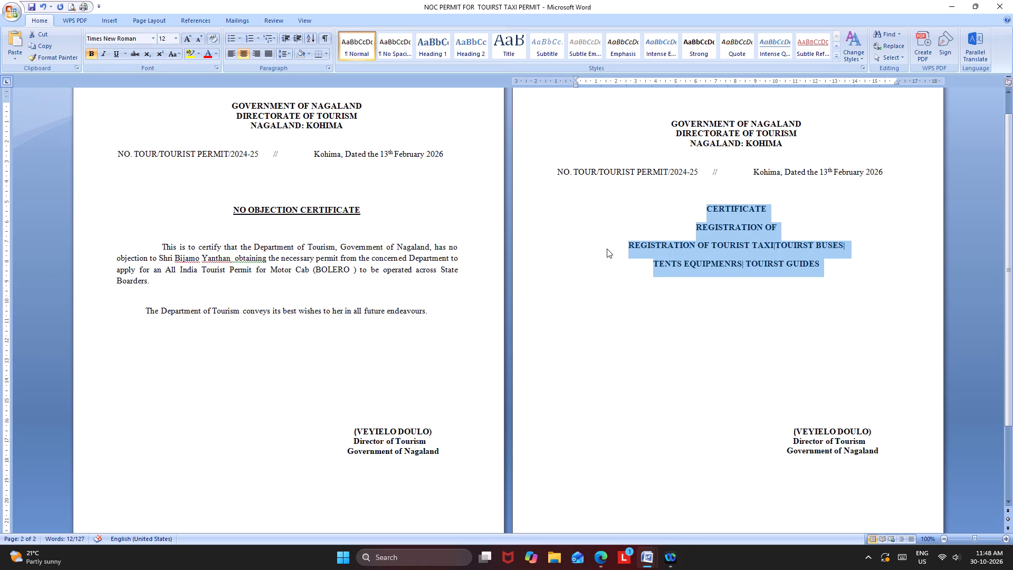
pyautogui.click(677, 288)
# Start a left-aligned paragraph below the four heading lines with "This is to certify that Mr" followed by the applicant's name.
pyautogui.click(850, 262)
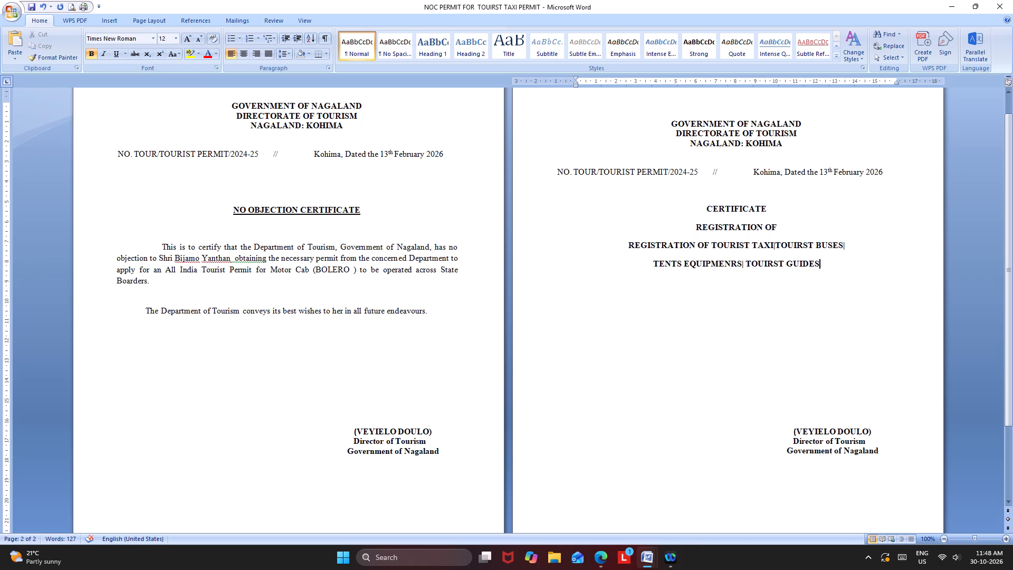
pyautogui.press('Return')
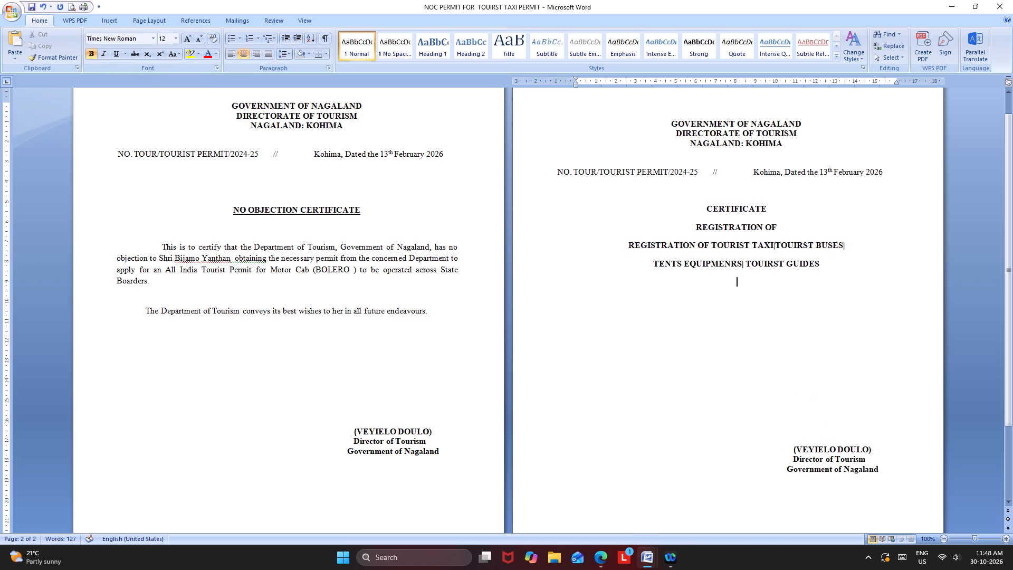
pyautogui.click(230, 55)
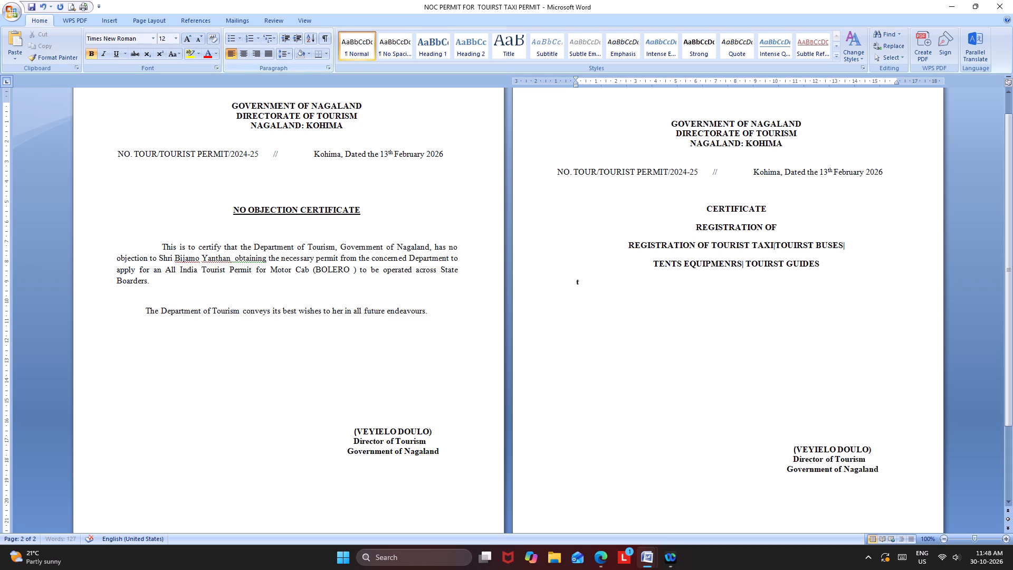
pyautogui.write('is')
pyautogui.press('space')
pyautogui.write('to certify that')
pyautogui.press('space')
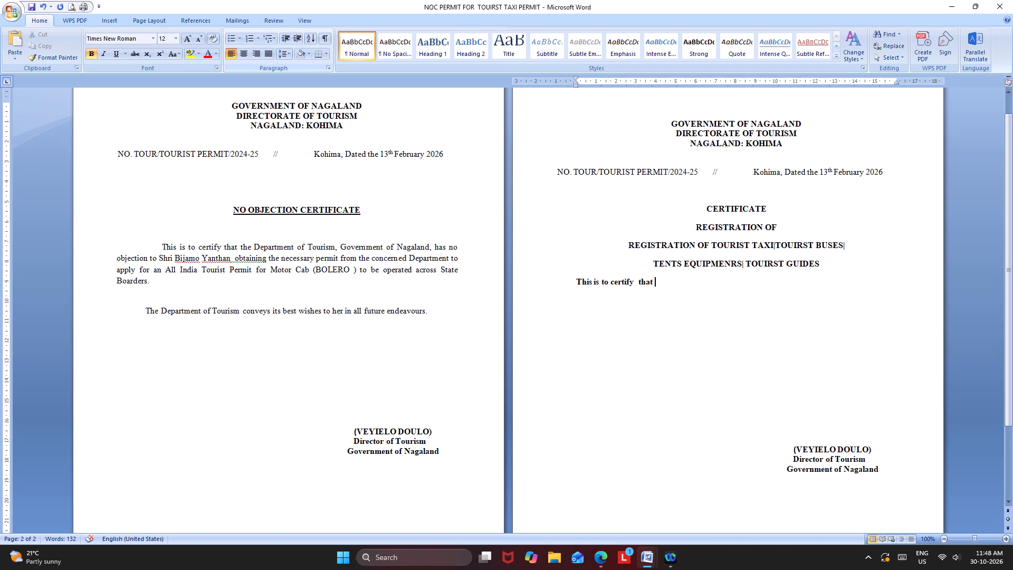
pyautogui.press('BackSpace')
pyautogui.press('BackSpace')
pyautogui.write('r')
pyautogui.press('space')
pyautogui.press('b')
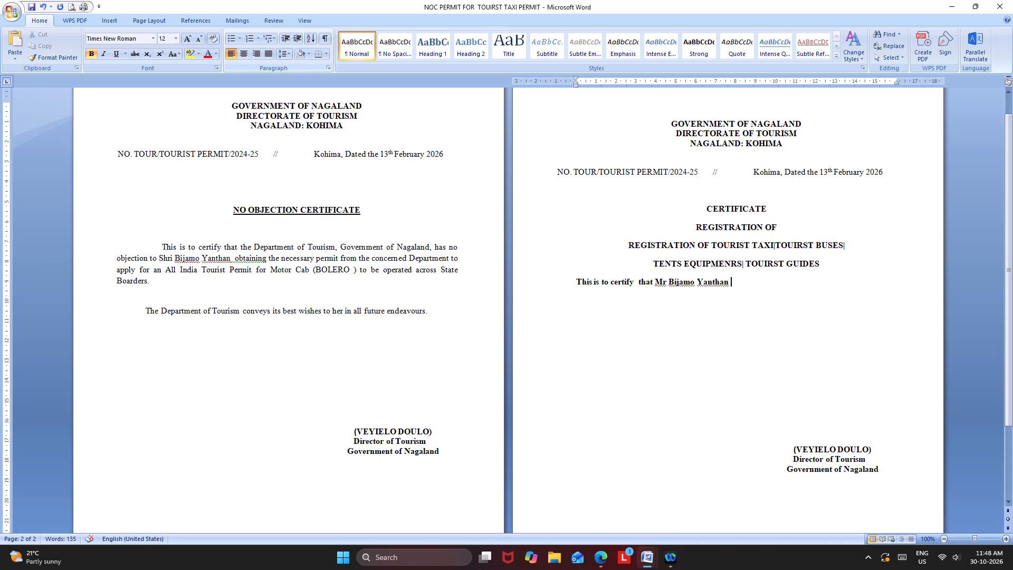
# Continue the certificate paragraph with ", residenr of" and the applicant's place of residence, with its initials capitalised.
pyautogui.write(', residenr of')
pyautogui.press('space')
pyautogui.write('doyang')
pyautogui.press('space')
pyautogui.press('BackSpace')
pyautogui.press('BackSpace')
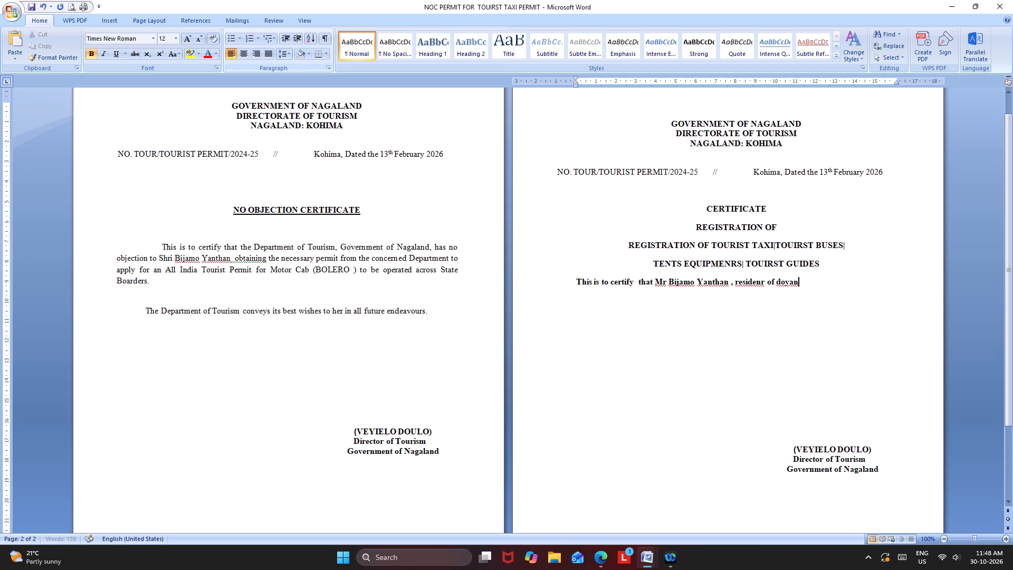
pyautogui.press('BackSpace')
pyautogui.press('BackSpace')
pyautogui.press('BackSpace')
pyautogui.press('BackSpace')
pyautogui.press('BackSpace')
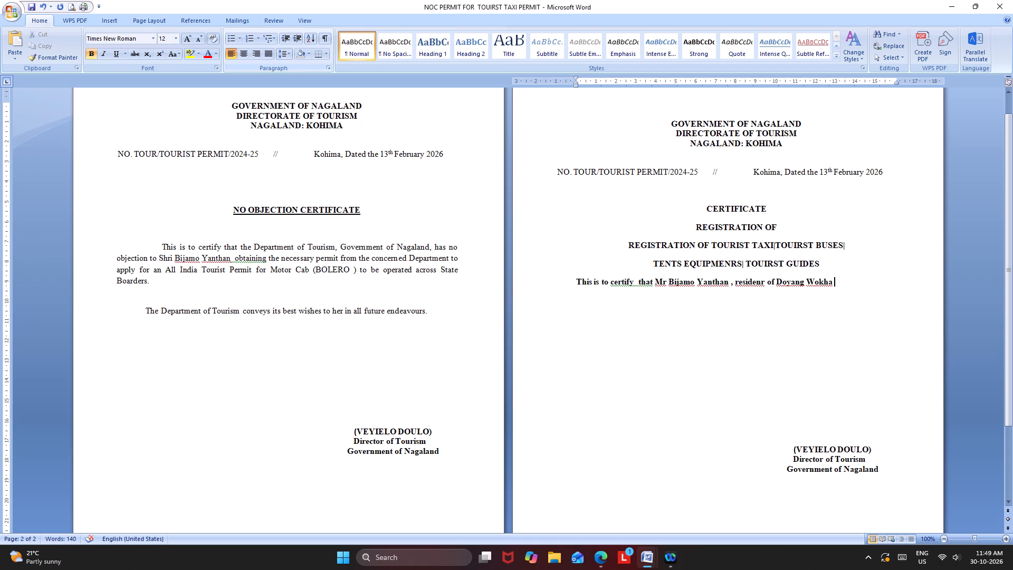
# Continue the certificate paragraph with "as dealer has been registered under the".
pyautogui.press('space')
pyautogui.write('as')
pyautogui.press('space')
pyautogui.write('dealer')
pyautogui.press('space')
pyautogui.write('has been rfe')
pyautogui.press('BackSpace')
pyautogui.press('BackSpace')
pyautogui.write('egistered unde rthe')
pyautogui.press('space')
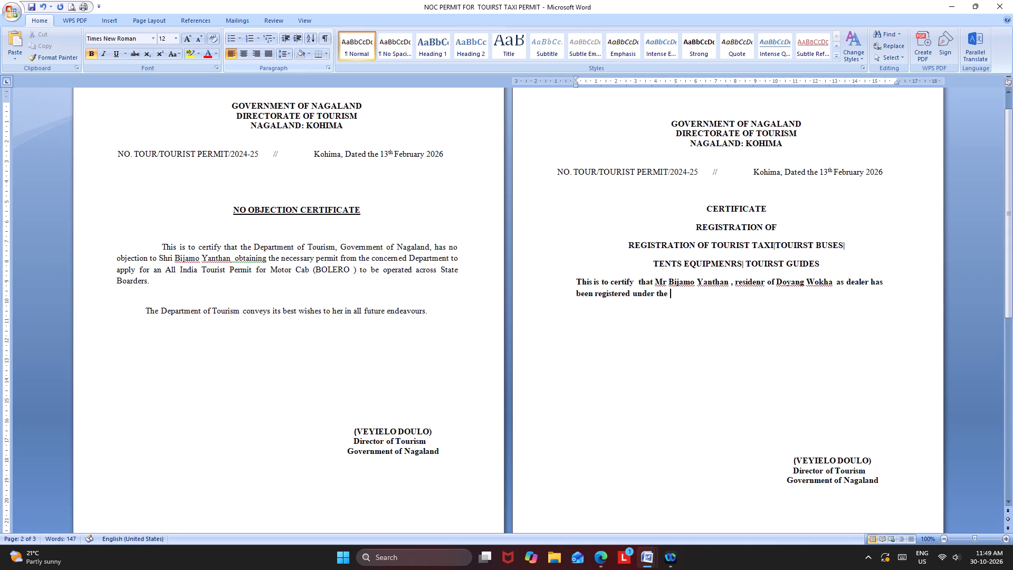
# Add the name of the act, "Nagaland Registration of Tourist trade act 2000", to the certificate paragraph.
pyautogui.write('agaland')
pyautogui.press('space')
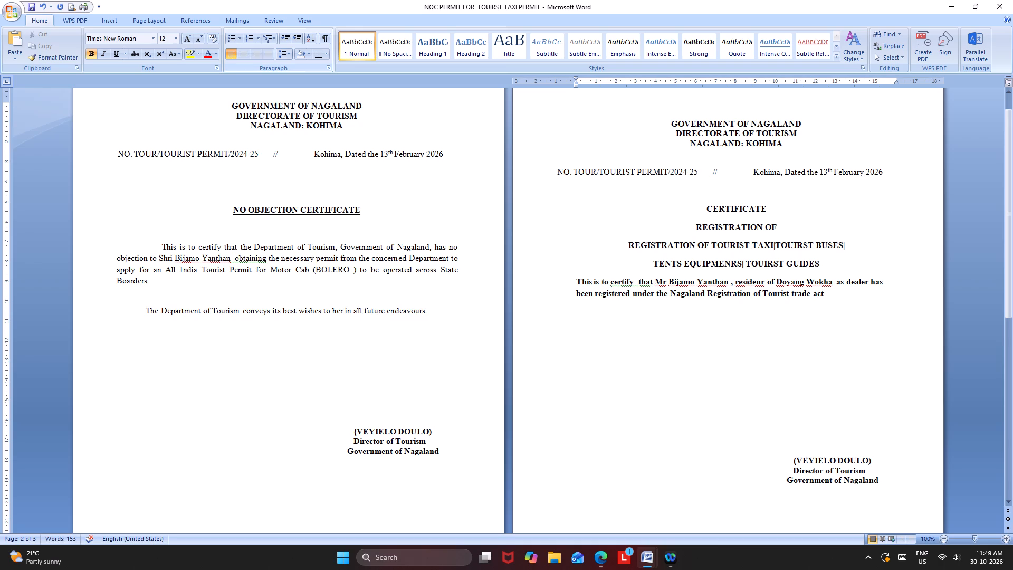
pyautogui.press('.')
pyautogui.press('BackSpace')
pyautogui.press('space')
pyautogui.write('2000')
# Continue the certificate paragraph with "and the rules framed there under".
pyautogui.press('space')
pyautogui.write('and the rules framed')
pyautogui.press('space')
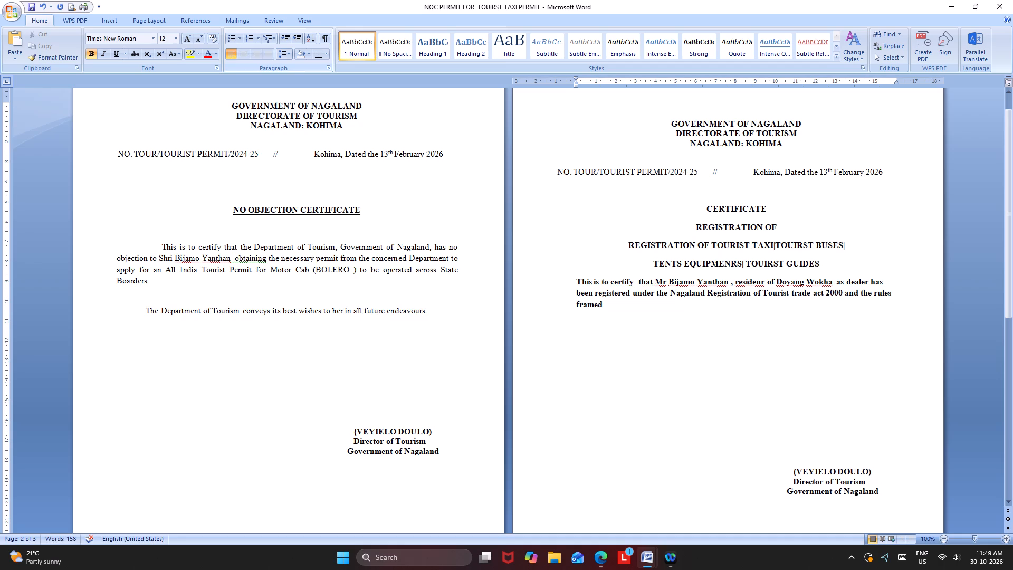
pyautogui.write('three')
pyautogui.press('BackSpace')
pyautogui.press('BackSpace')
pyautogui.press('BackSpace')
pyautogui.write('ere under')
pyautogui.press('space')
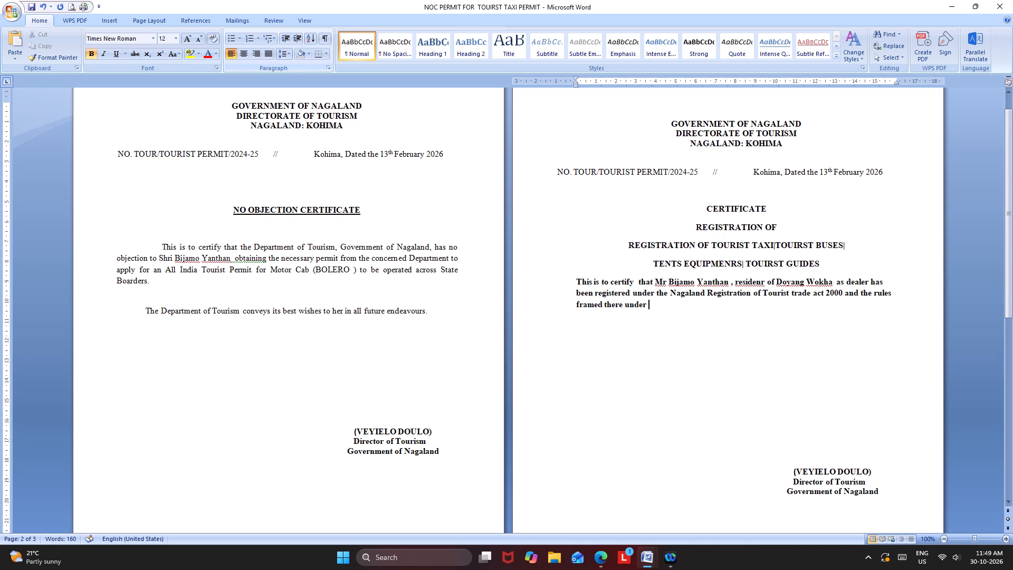
# Continue the certificate paragraph with "to carry on the business of All India Touirst Taxi Permi in the State".
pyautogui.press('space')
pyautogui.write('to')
pyautogui.press('space')
pyautogui.press('space')
pyautogui.write('carry on the business of')
pyautogui.press('space')
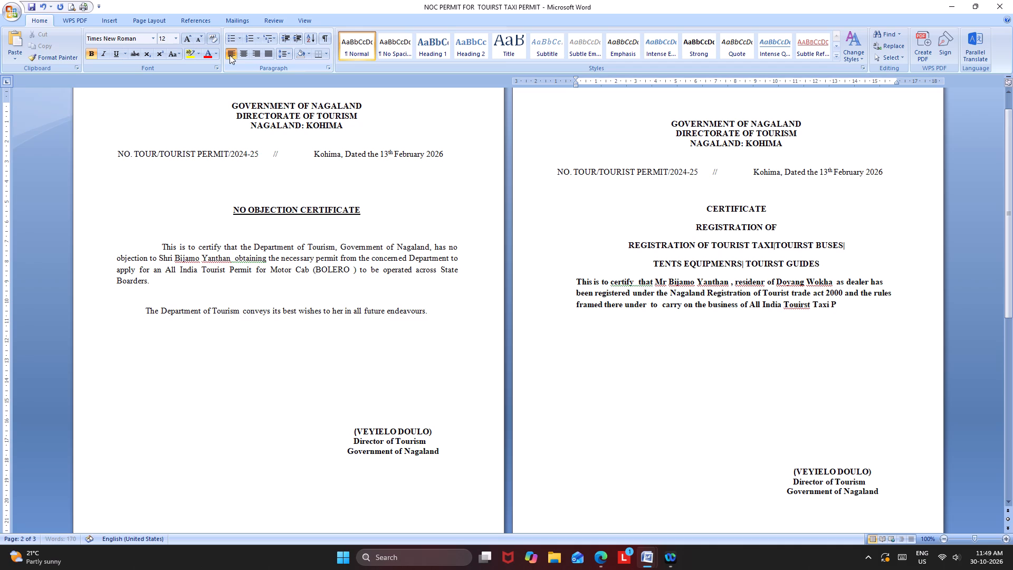
pyautogui.write('ermi')
pyautogui.press('space')
pyautogui.press('space')
pyautogui.write('in the')
pyautogui.press('space')
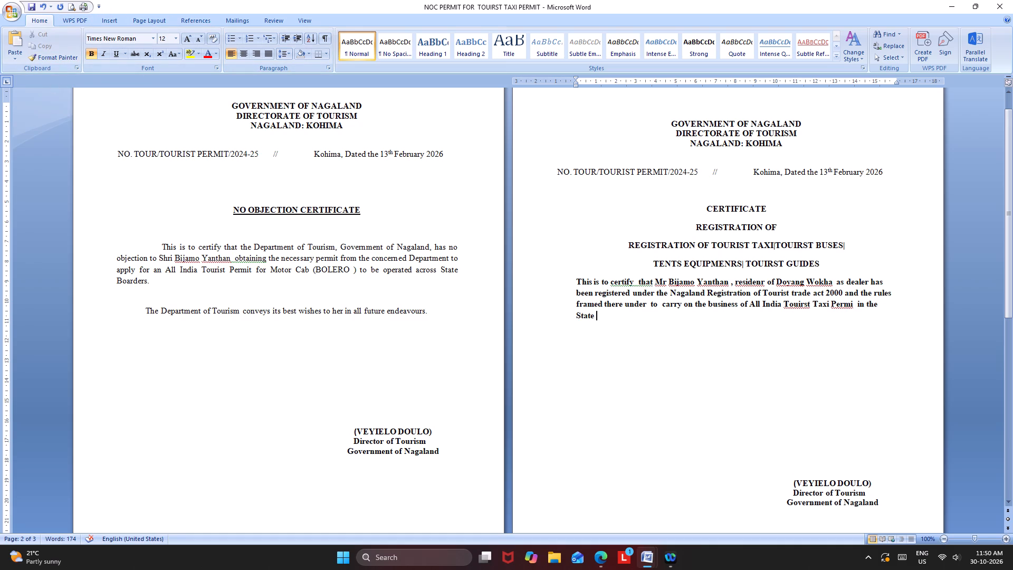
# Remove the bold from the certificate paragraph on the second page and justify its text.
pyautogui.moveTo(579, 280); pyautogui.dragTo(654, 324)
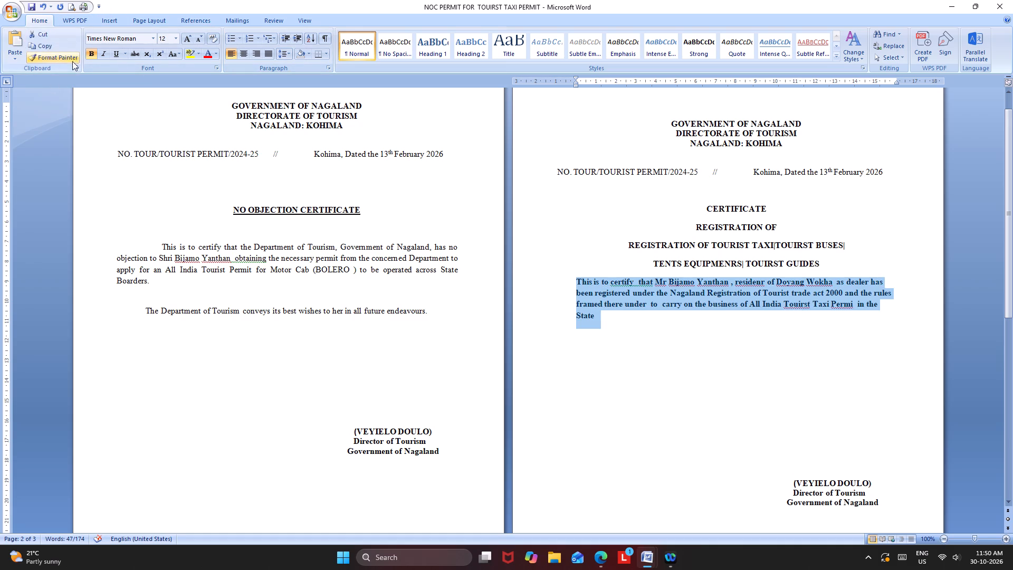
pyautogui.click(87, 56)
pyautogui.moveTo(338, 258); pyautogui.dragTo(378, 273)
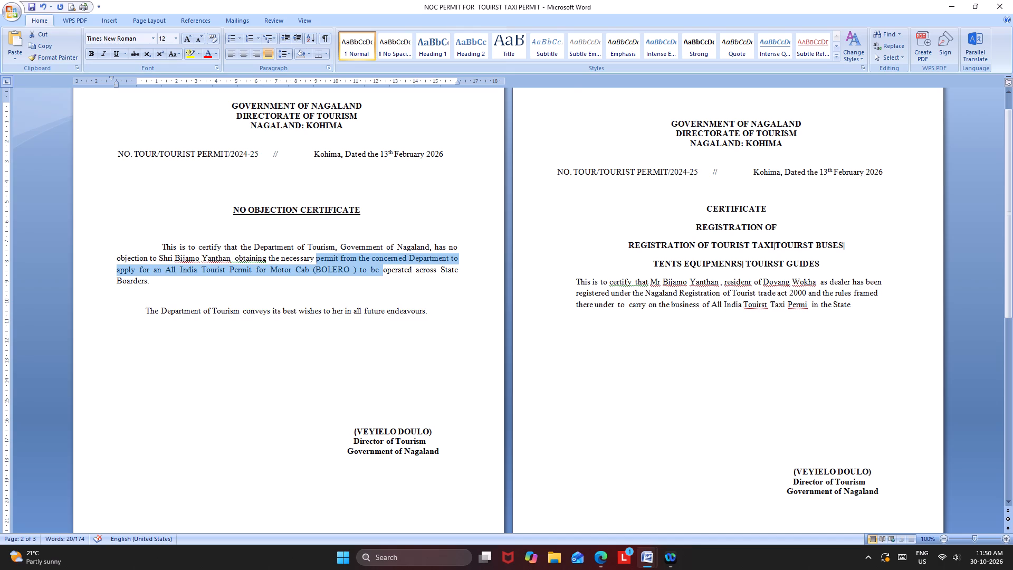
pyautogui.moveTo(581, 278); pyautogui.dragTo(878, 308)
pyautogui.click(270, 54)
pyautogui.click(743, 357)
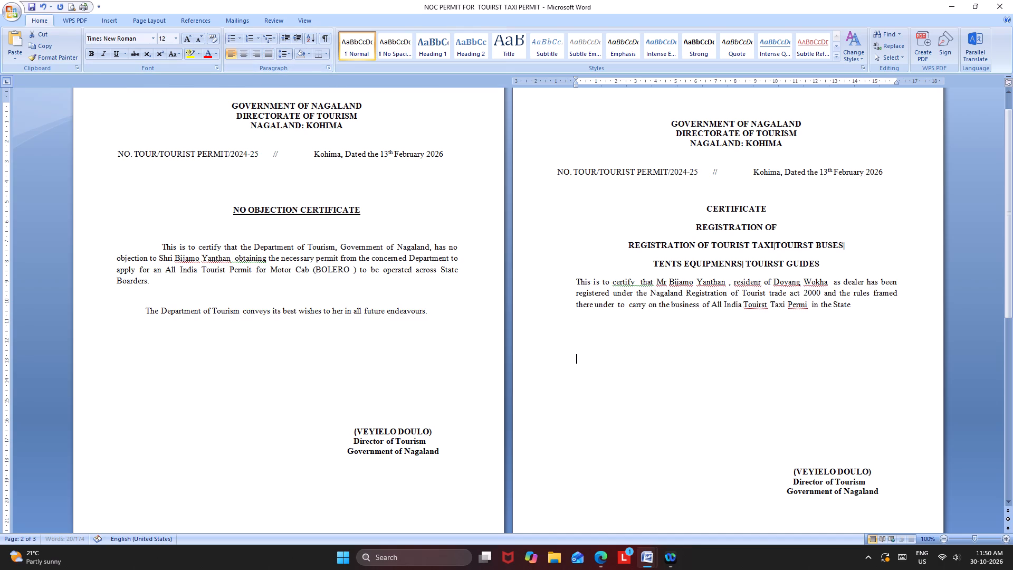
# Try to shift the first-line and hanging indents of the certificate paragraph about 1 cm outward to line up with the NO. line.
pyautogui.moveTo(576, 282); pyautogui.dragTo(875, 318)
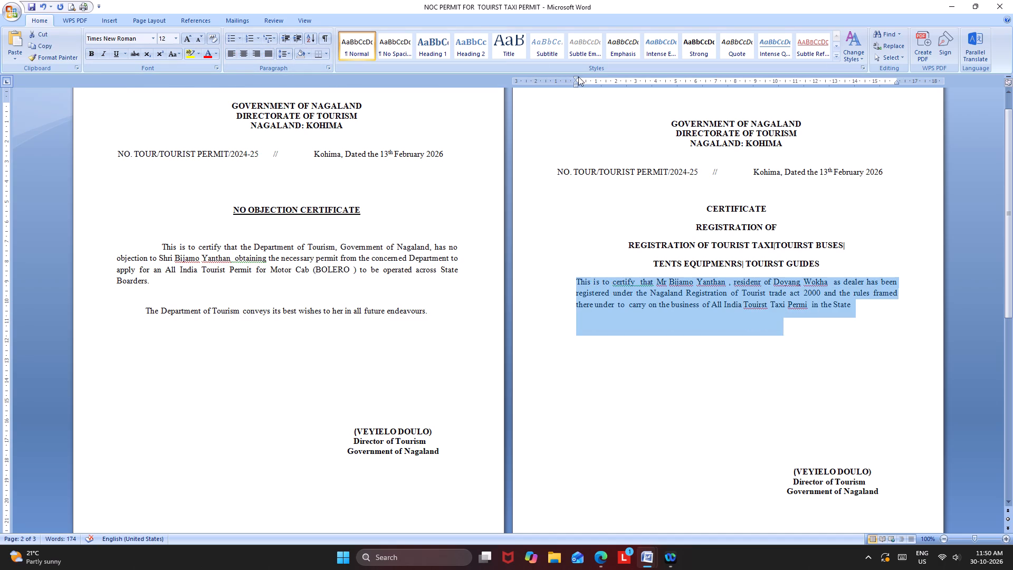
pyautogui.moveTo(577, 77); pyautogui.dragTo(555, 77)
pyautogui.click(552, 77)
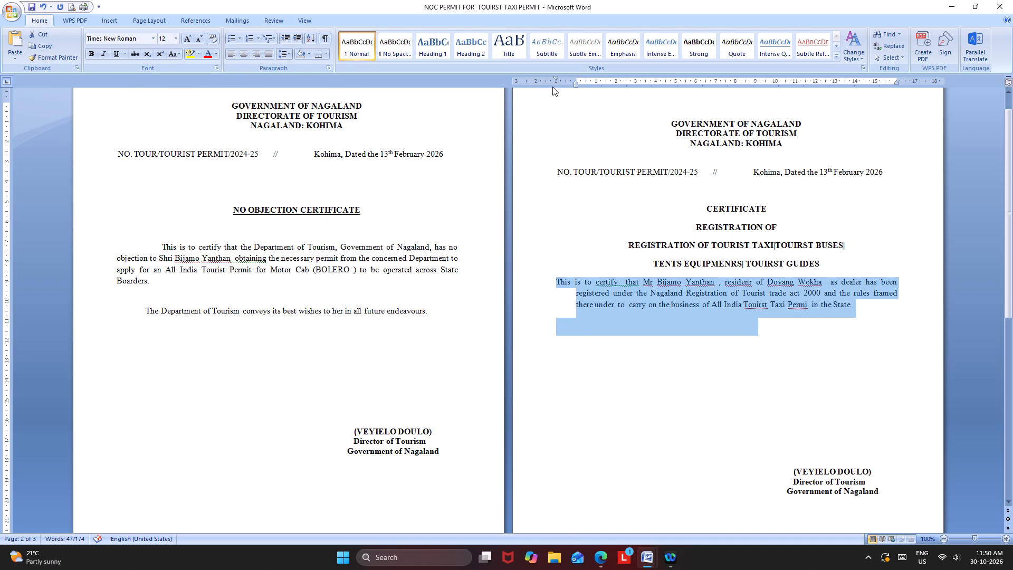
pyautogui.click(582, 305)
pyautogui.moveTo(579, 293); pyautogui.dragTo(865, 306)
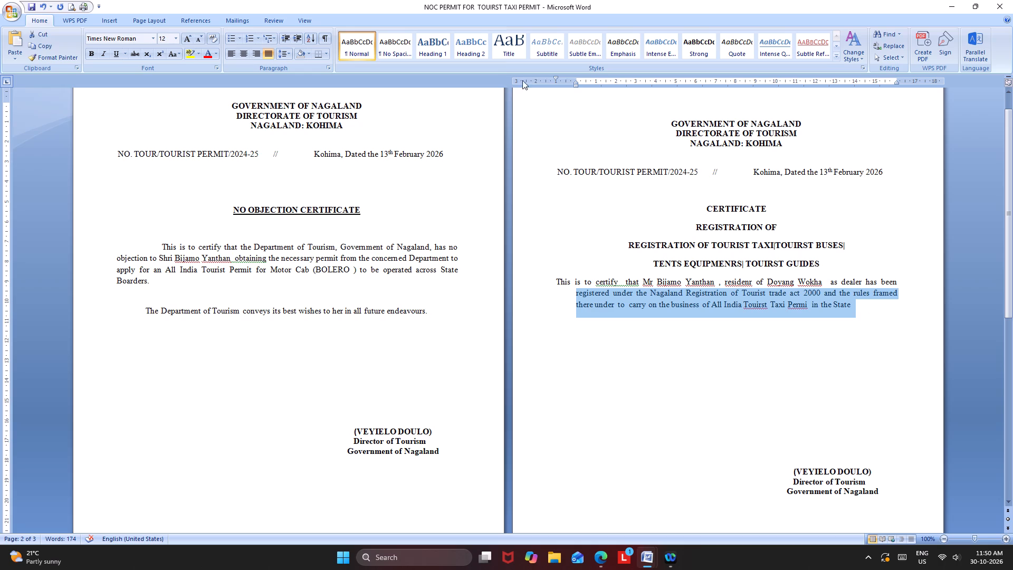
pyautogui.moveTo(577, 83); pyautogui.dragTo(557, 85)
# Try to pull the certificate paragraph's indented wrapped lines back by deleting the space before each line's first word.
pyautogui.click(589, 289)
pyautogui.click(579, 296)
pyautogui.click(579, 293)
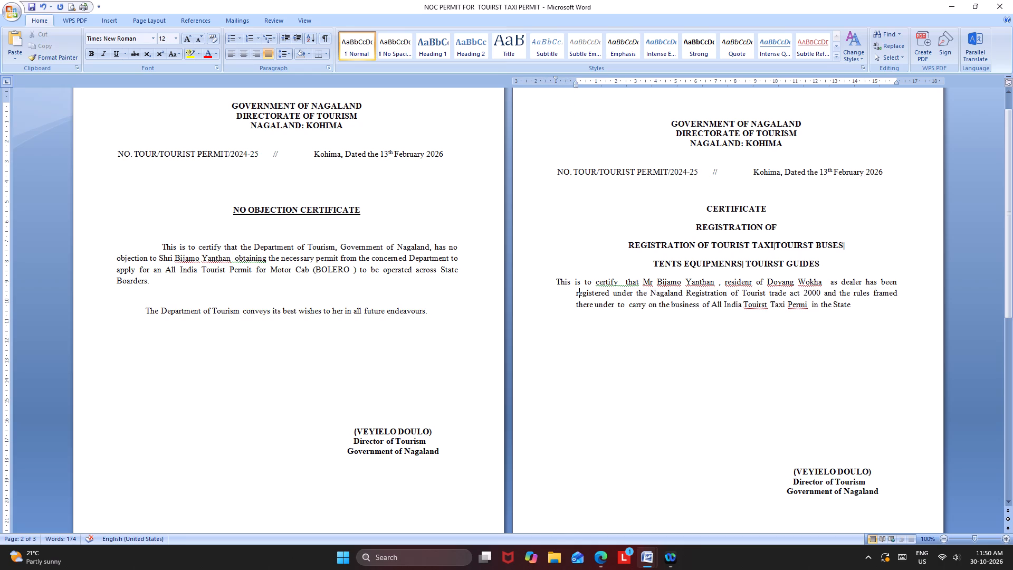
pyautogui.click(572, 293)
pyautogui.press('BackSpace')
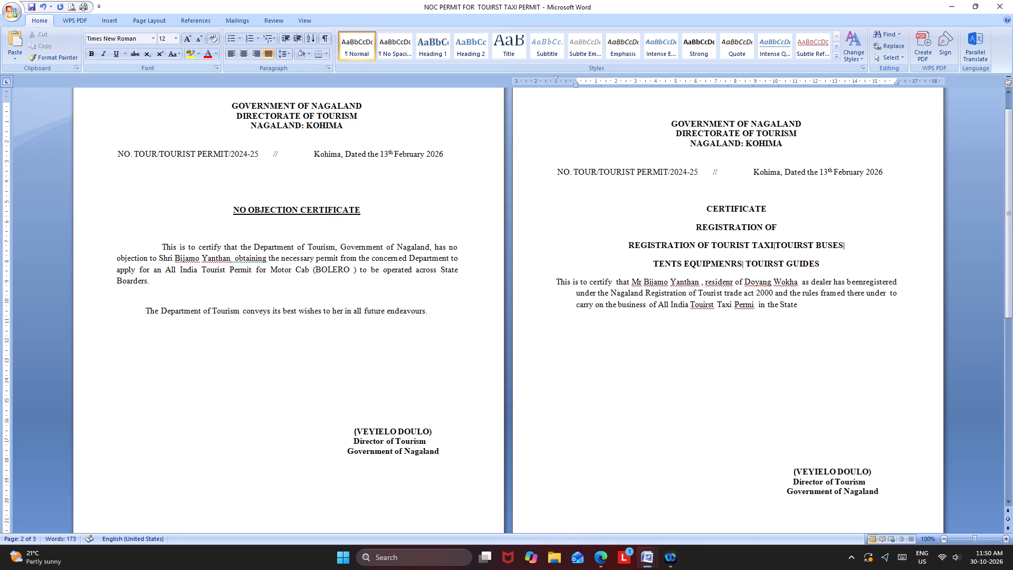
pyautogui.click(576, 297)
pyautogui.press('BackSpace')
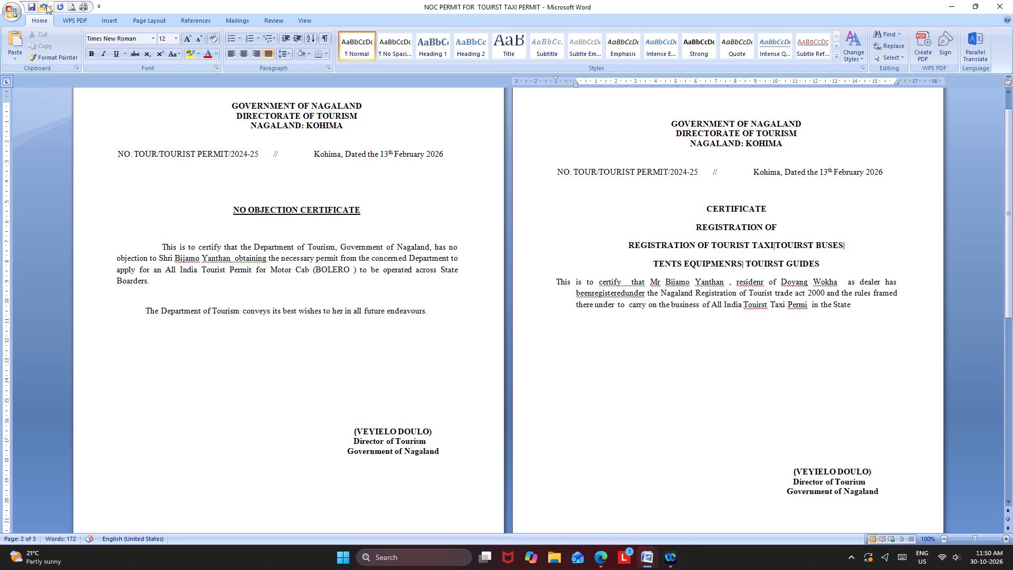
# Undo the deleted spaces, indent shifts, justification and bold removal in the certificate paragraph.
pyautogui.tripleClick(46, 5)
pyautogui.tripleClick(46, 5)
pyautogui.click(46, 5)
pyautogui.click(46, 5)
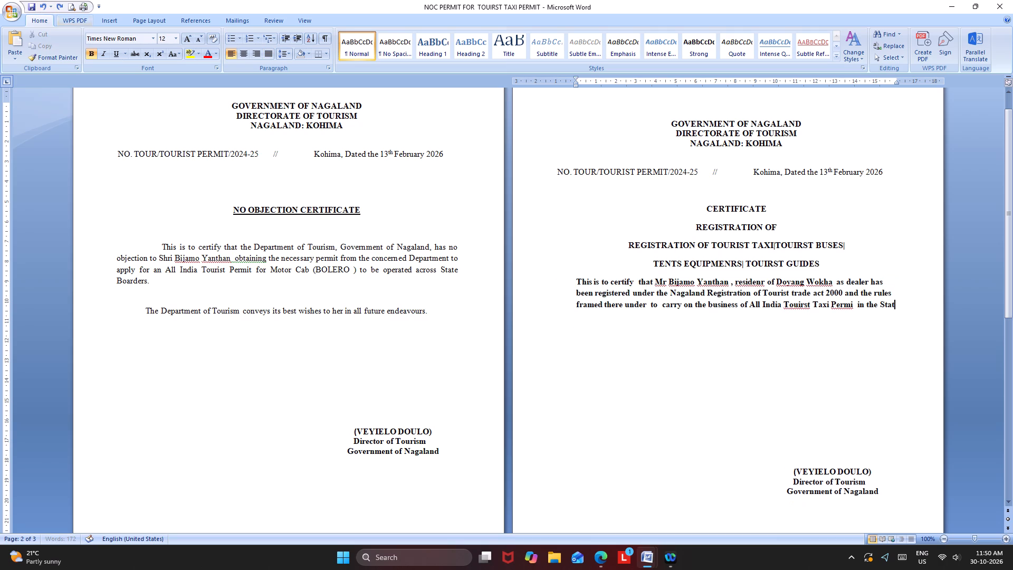
# Complete the word "State" at the end of the certificate paragraph on the second page.
pyautogui.click(500, 310)
pyautogui.click(894, 306)
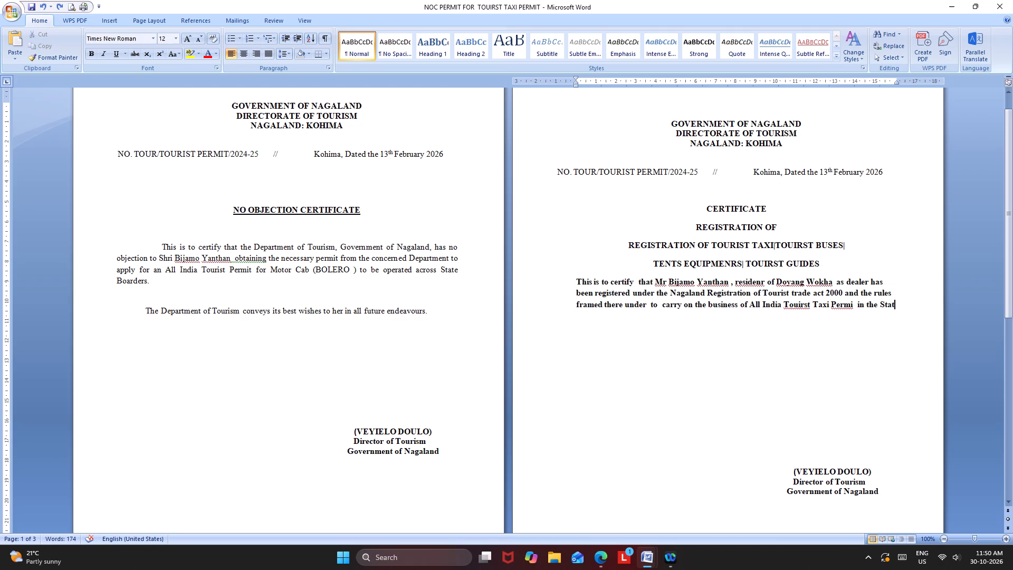
pyautogui.press('e')
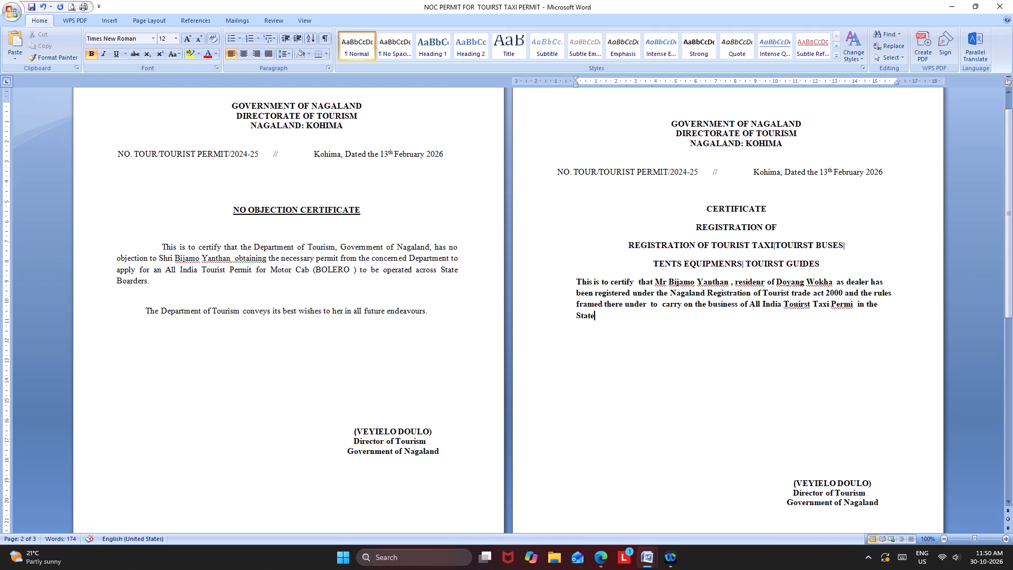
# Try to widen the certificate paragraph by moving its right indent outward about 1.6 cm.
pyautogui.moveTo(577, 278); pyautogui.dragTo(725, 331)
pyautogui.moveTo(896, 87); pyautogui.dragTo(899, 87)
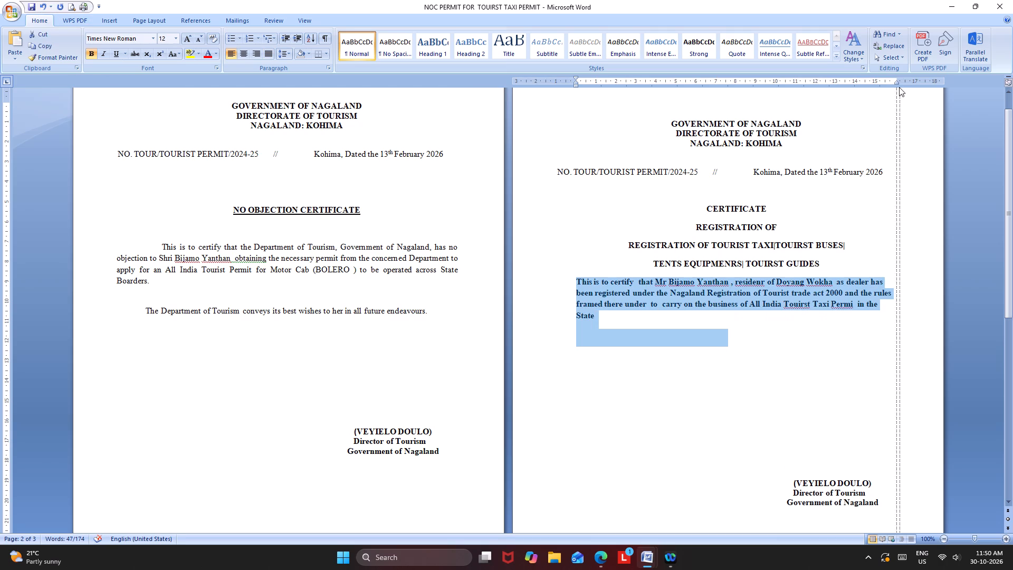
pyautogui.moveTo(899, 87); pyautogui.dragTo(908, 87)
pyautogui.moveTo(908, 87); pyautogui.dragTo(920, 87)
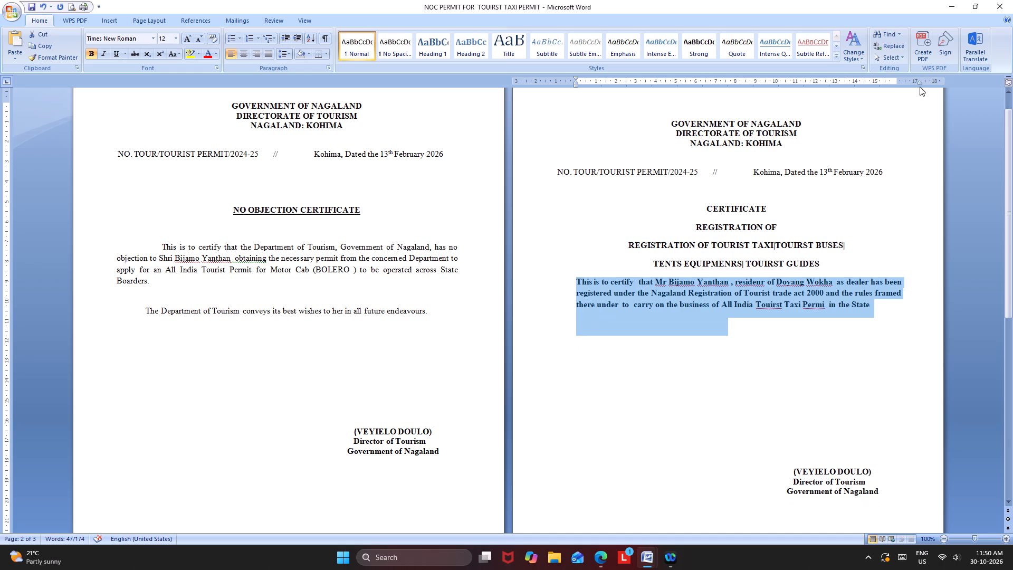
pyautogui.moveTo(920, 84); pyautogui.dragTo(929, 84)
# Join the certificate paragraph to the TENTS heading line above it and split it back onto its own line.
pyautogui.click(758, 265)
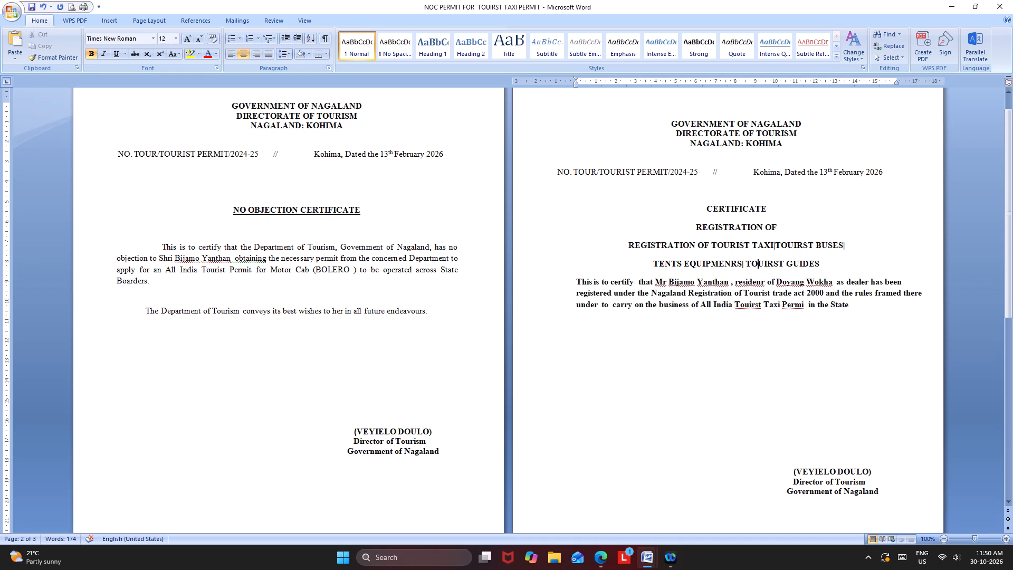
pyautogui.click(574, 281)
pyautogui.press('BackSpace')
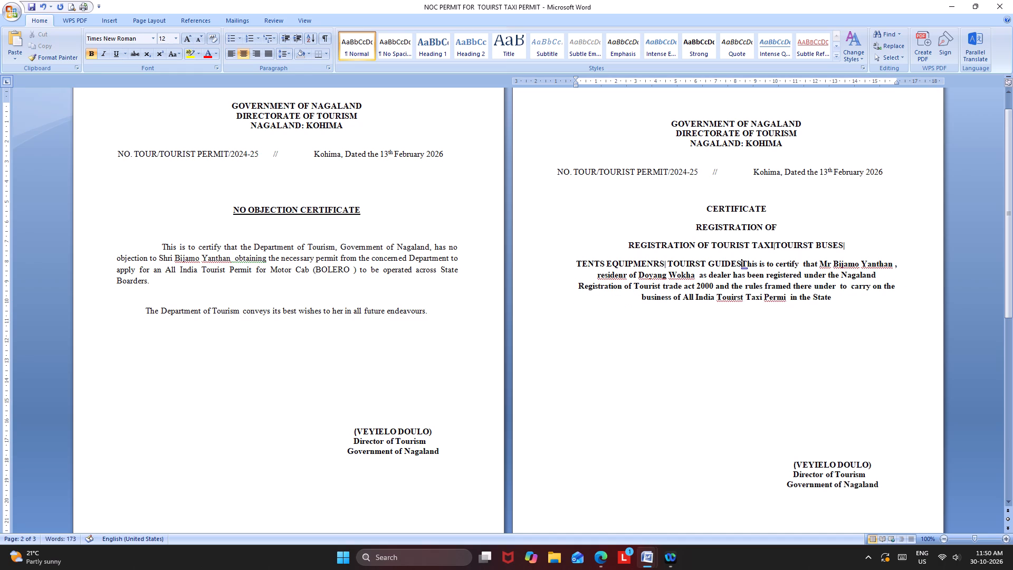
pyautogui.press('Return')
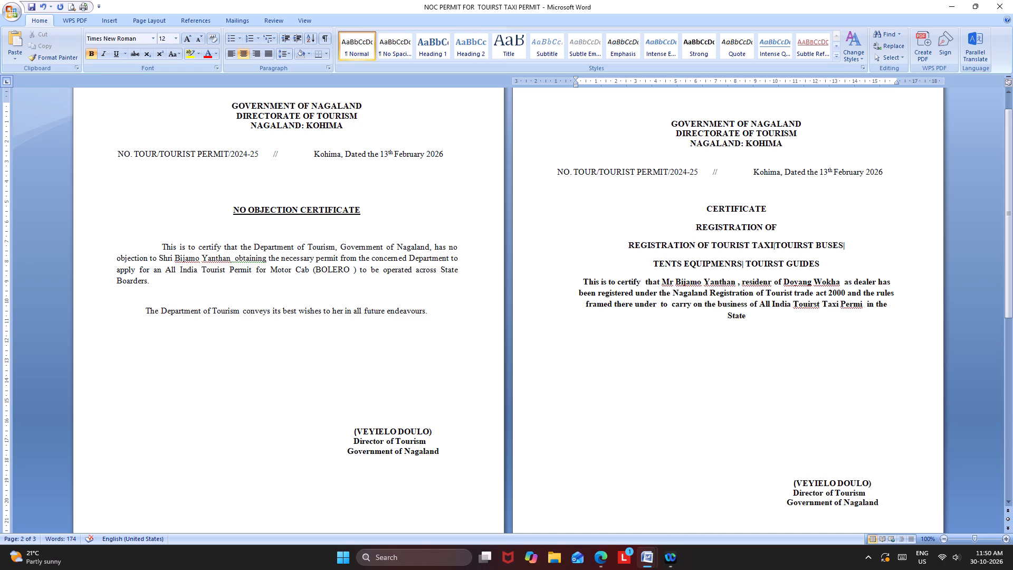
# Apply the No Spacing style to the certificate paragraph and format its text as 12 pt Times New Roman.
pyautogui.moveTo(726, 198); pyautogui.dragTo(889, 334)
pyautogui.click(674, 360)
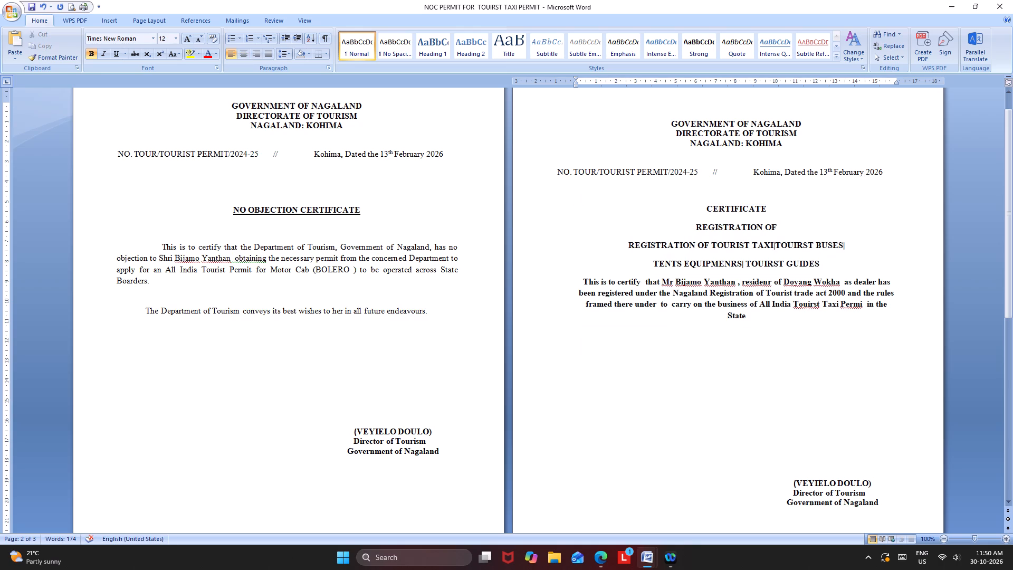
pyautogui.moveTo(708, 203); pyautogui.dragTo(875, 271)
pyautogui.moveTo(816, 315); pyautogui.dragTo(807, 315)
pyautogui.moveTo(601, 284); pyautogui.dragTo(794, 322)
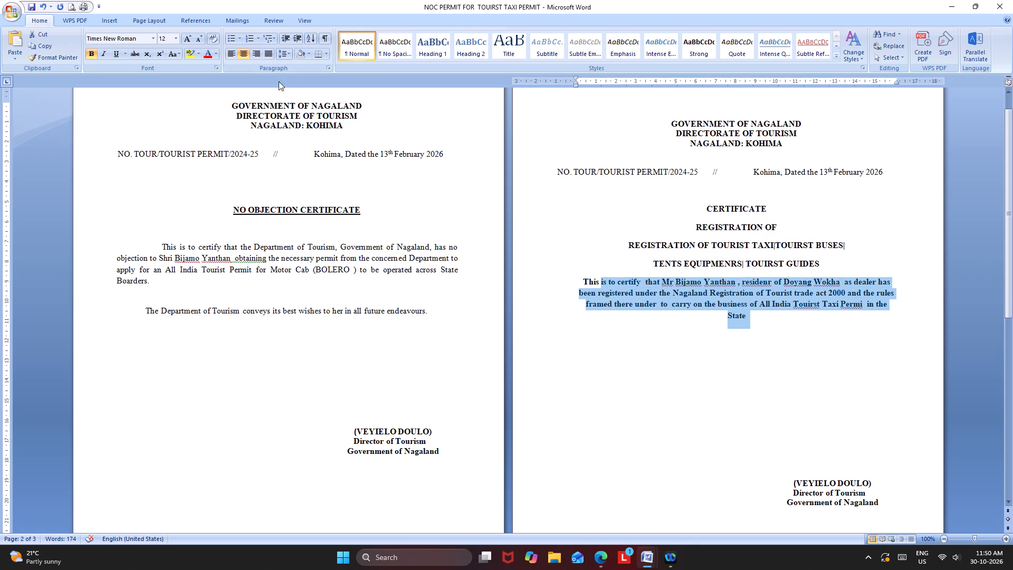
pyautogui.click(391, 50)
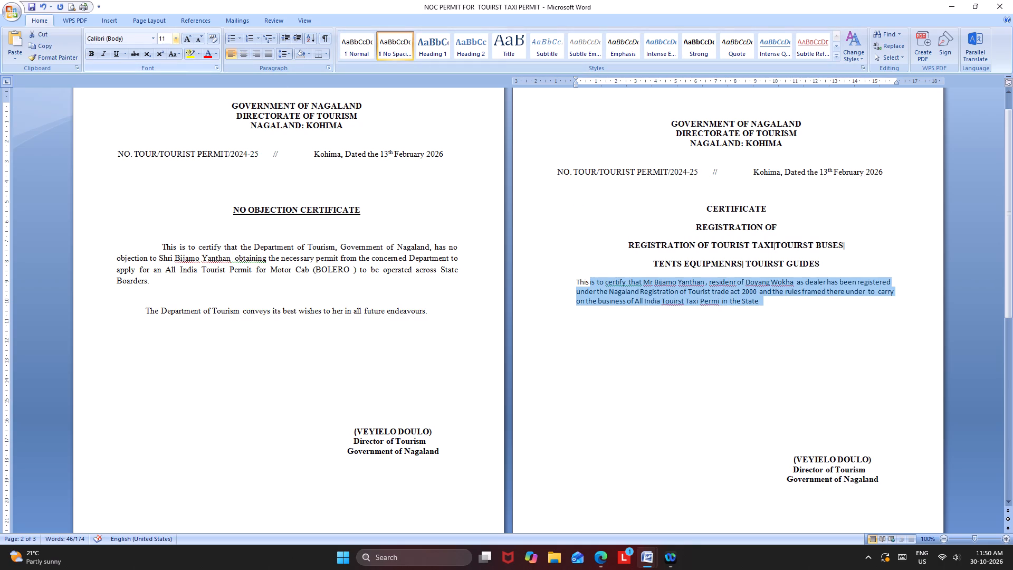
pyautogui.click(174, 39)
pyautogui.click(166, 84)
pyautogui.click(150, 41)
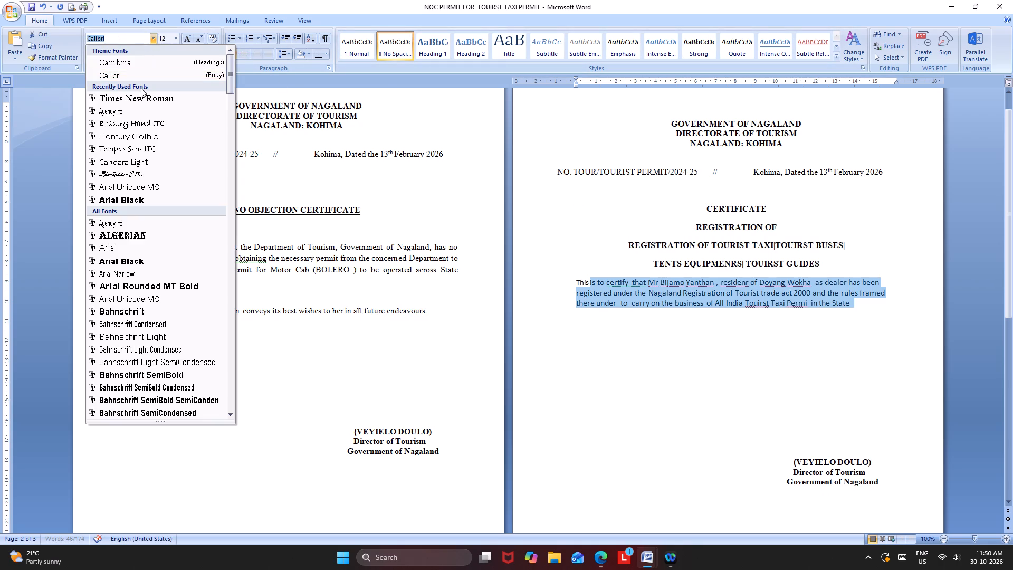
pyautogui.click(141, 99)
# Tab-indent the certificate paragraph's first line, justify the paragraph and set its whole text to 12 pt.
pyautogui.click(653, 368)
pyautogui.click(572, 280)
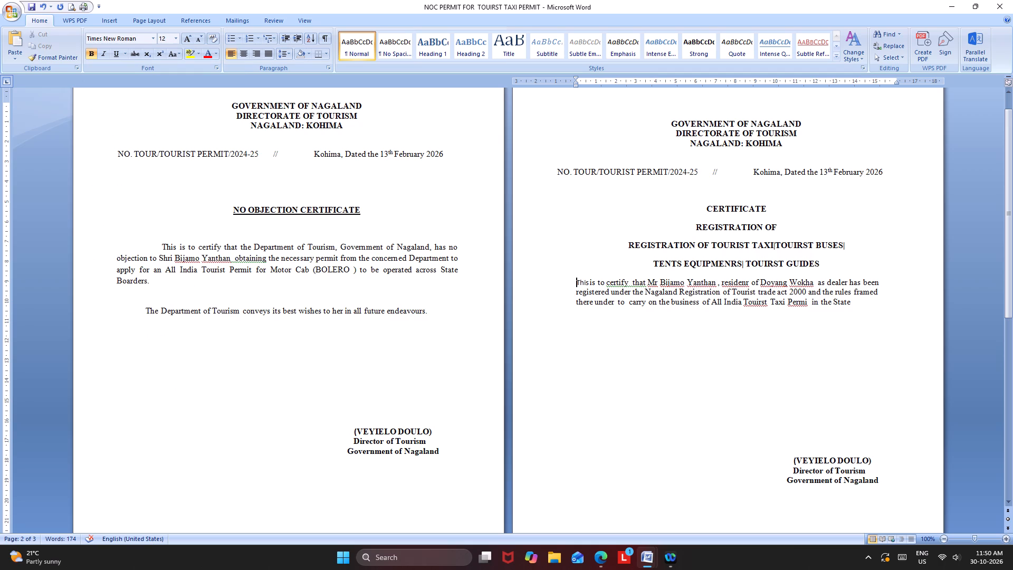
pyautogui.press('Tab')
pyautogui.moveTo(603, 277); pyautogui.dragTo(857, 329)
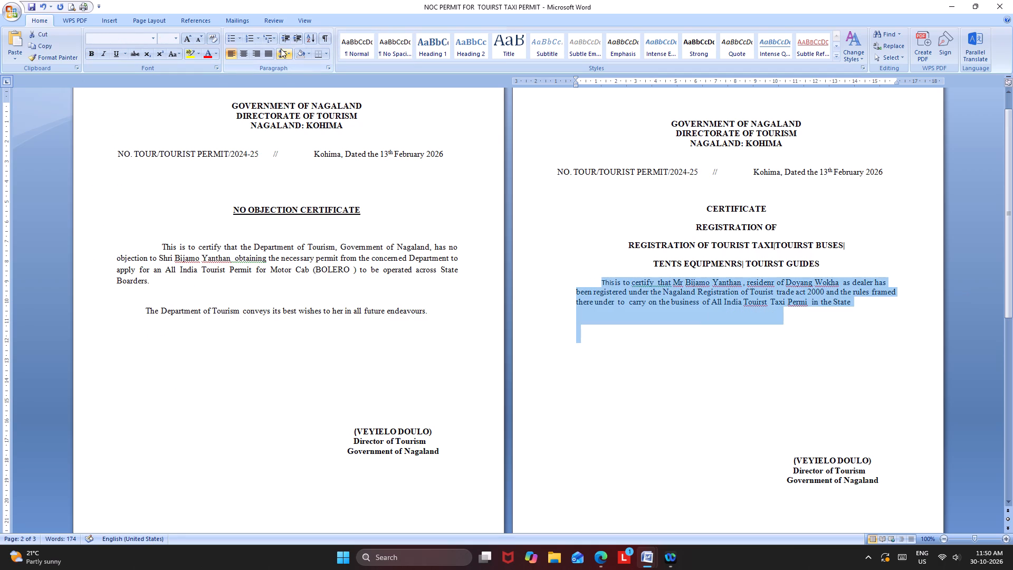
pyautogui.click(270, 50)
pyautogui.click(175, 41)
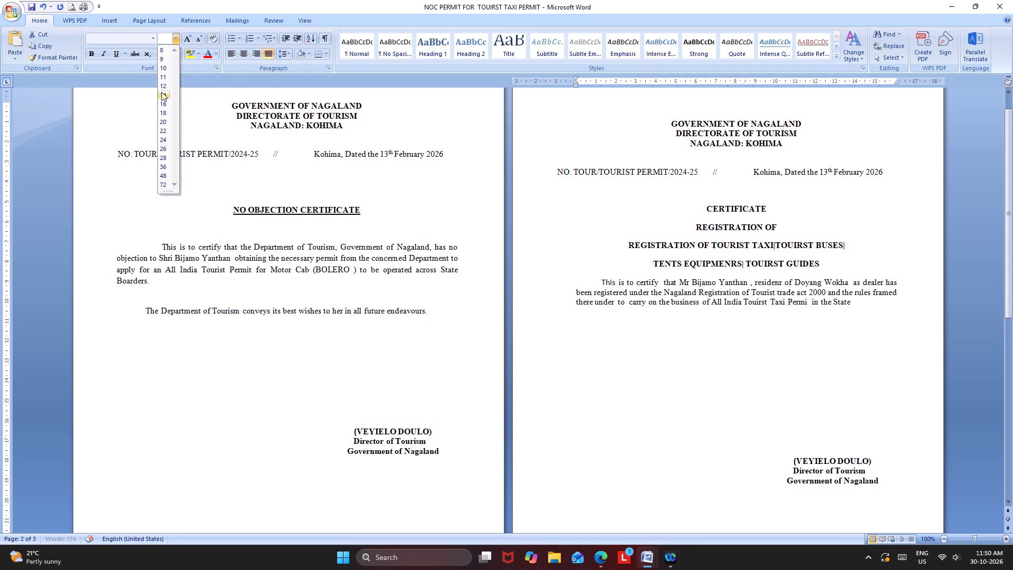
pyautogui.click(164, 86)
pyautogui.click(576, 249)
# Insert two blank lines between the TENTS heading line and the certificate paragraph.
pyautogui.click(818, 265)
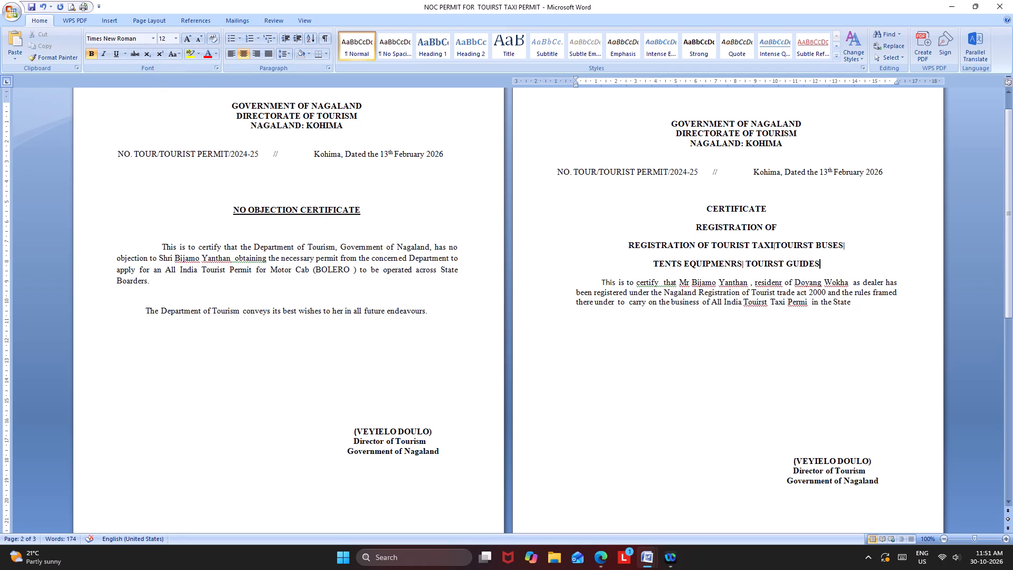
pyautogui.click(824, 265)
pyautogui.press('Return')
pyautogui.press('Return')
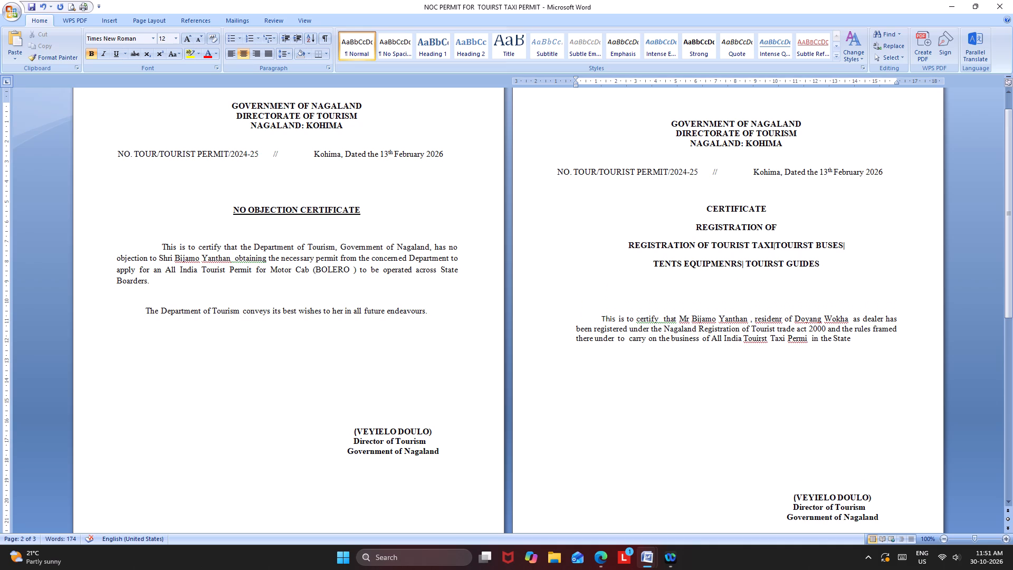
# Shift the certificate paragraph's hanging indent about 1.3 cm outward beyond the left margin.
pyautogui.click(601, 318)
pyautogui.moveTo(601, 318); pyautogui.dragTo(913, 362)
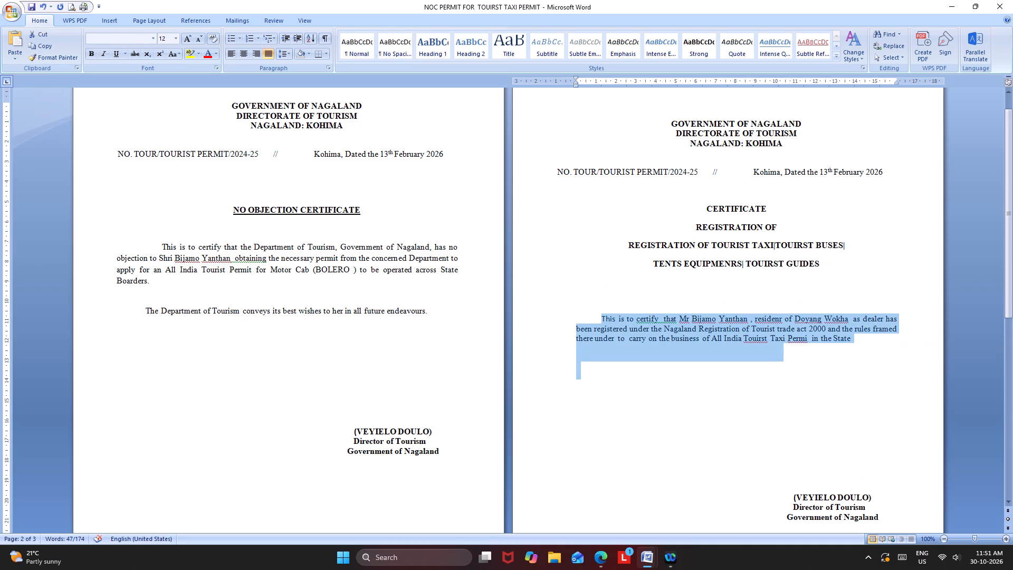
pyautogui.moveTo(577, 80); pyautogui.dragTo(560, 80)
pyautogui.moveTo(560, 80); pyautogui.dragTo(549, 80)
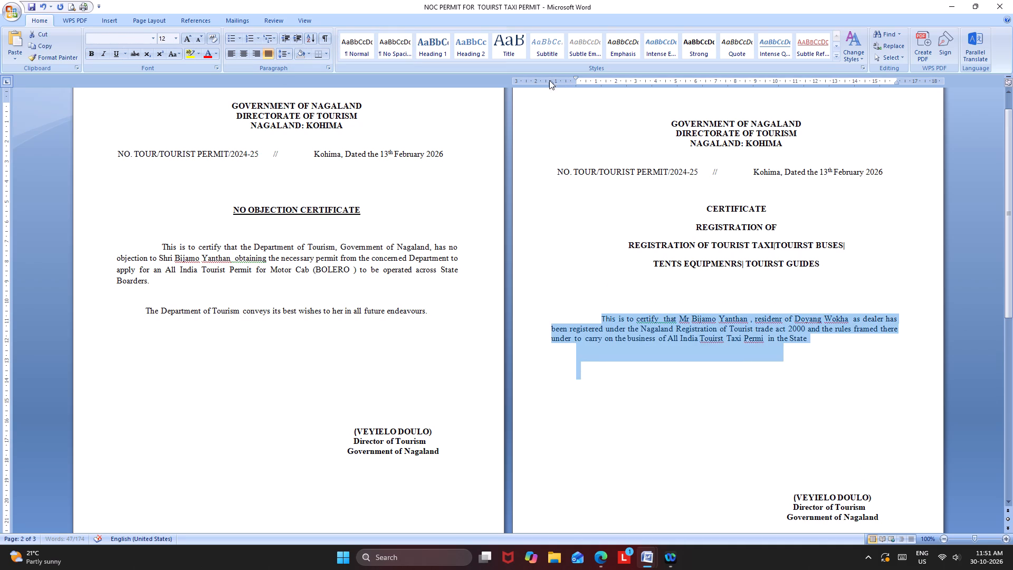
# Delete the tab before the certificate paragraph's first word and one blank line above the paragraph.
pyautogui.click(595, 317)
pyautogui.press('BackSpace')
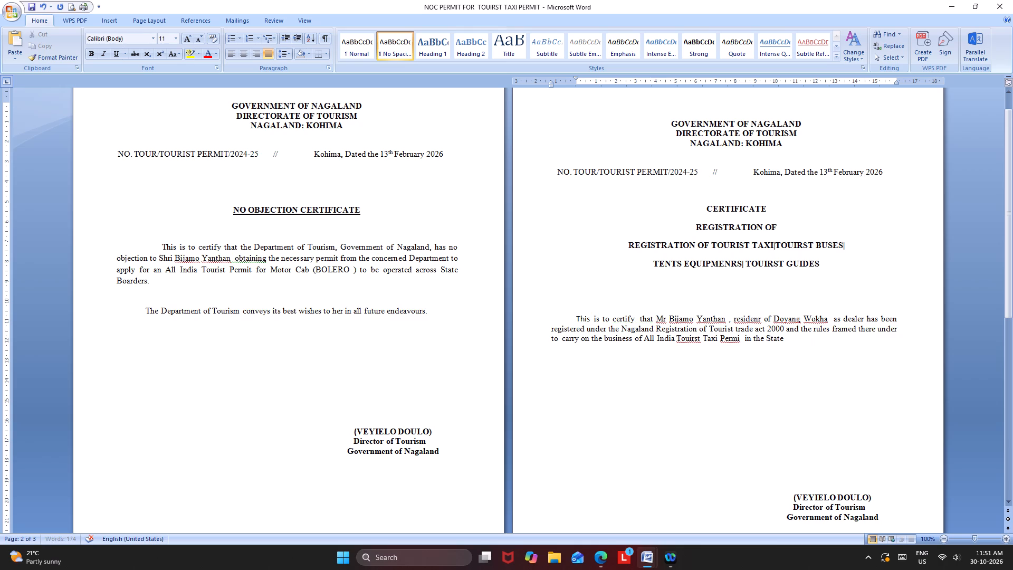
pyautogui.press('BackSpace')
# Shift the certificate paragraph's first-line indent outward to match its hanging indent and tab-indent the first line.
pyautogui.moveTo(577, 300); pyautogui.dragTo(599, 300)
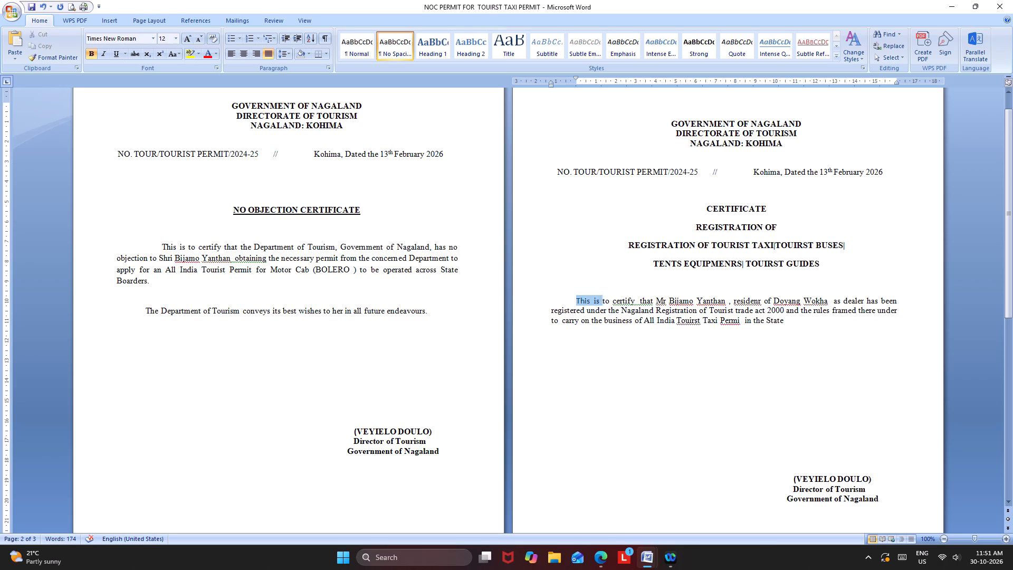
pyautogui.moveTo(599, 300); pyautogui.dragTo(606, 300)
pyautogui.moveTo(575, 76); pyautogui.dragTo(548, 76)
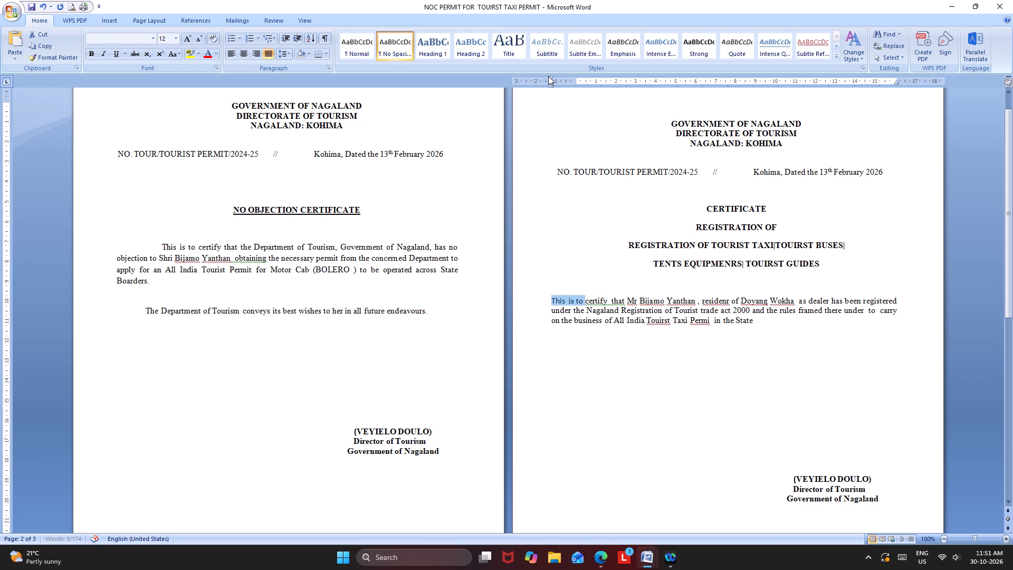
pyautogui.click(566, 300)
pyautogui.click(553, 300)
pyautogui.press('Tab')
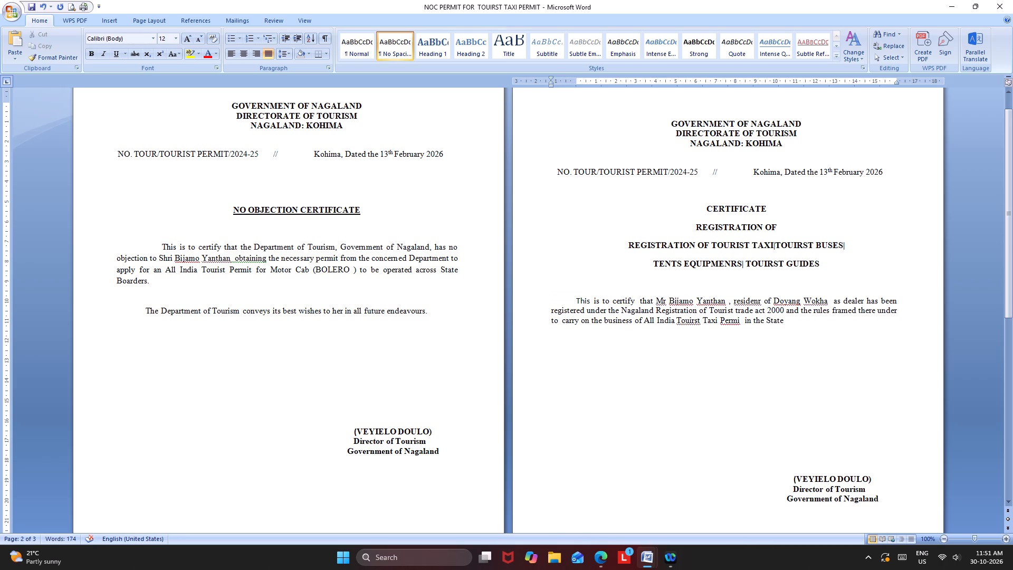
# Set the whole certificate paragraph to Times New Roman, including its opening word.
pyautogui.moveTo(582, 296); pyautogui.dragTo(799, 322)
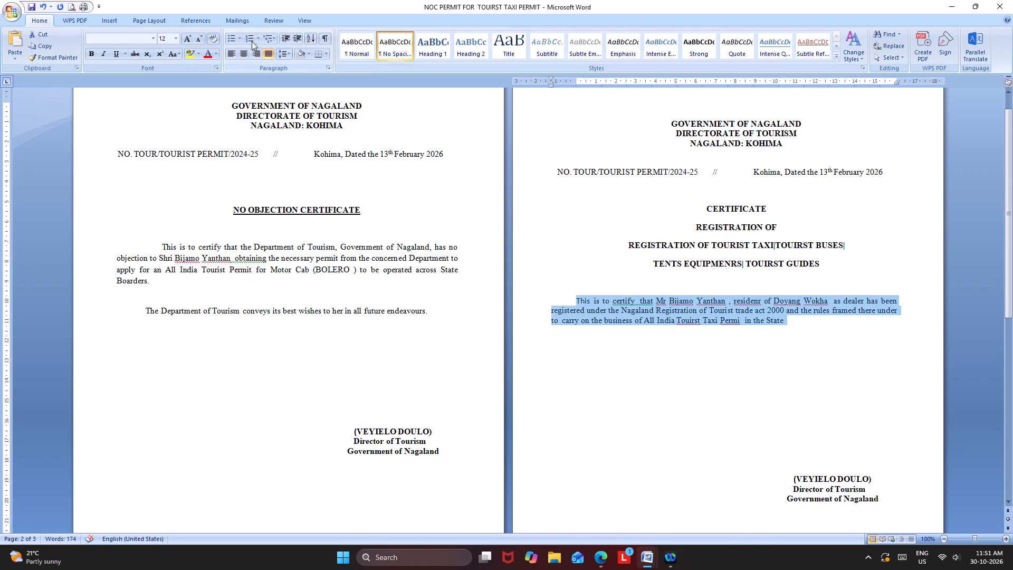
pyautogui.click(152, 38)
pyautogui.click(156, 97)
pyautogui.click(538, 252)
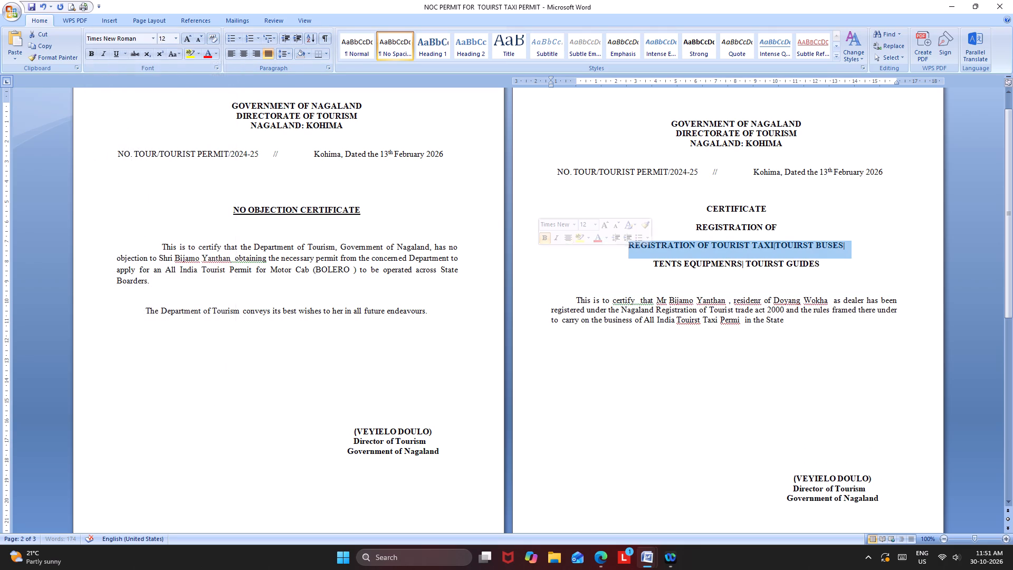
# Delete the space between the comma after the applicant's name and "residenr" in the certificate paragraph.
pyautogui.click(786, 325)
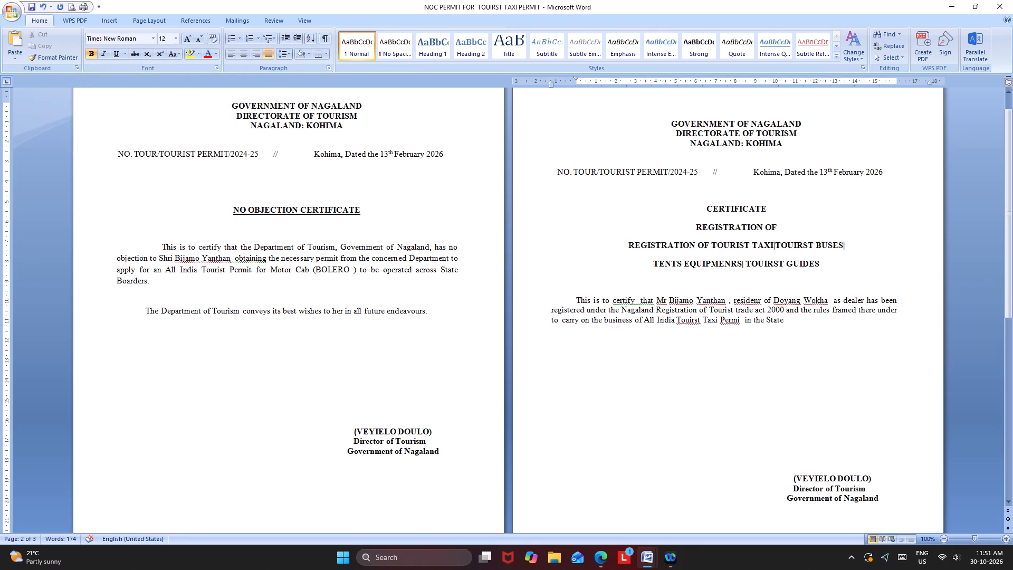
pyautogui.click(733, 302)
pyautogui.press('BackSpace')
# Try 1.15 line spacing on the certificate paragraph and set it to 1.5.
pyautogui.moveTo(566, 289); pyautogui.dragTo(785, 344)
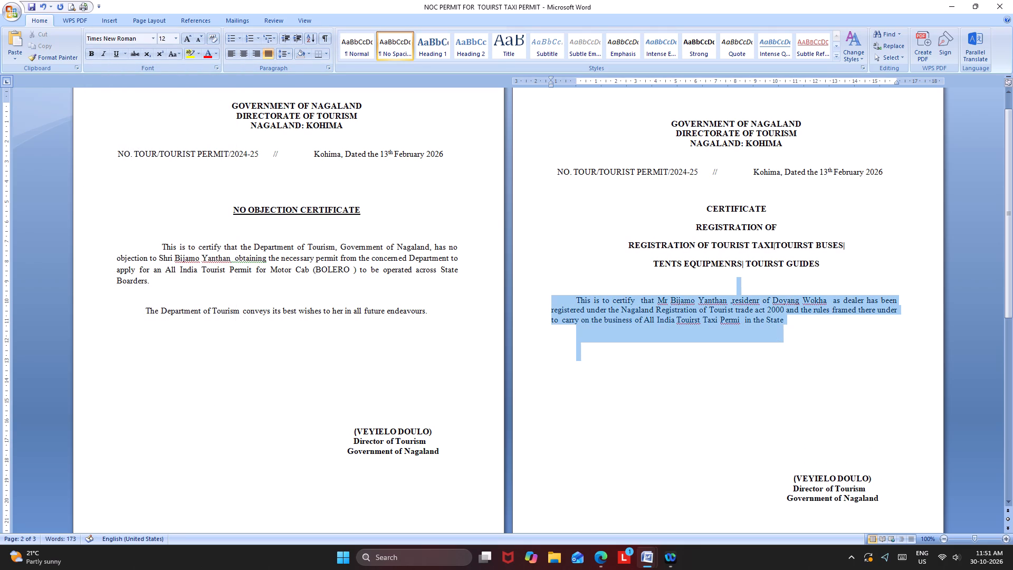
pyautogui.moveTo(785, 344); pyautogui.dragTo(806, 345)
pyautogui.click(288, 57)
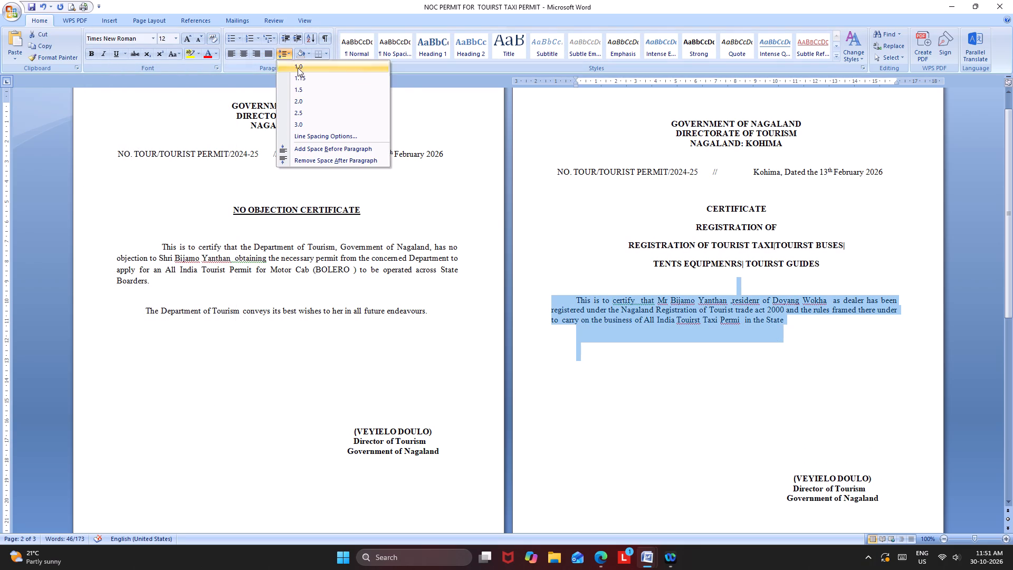
pyautogui.click(301, 78)
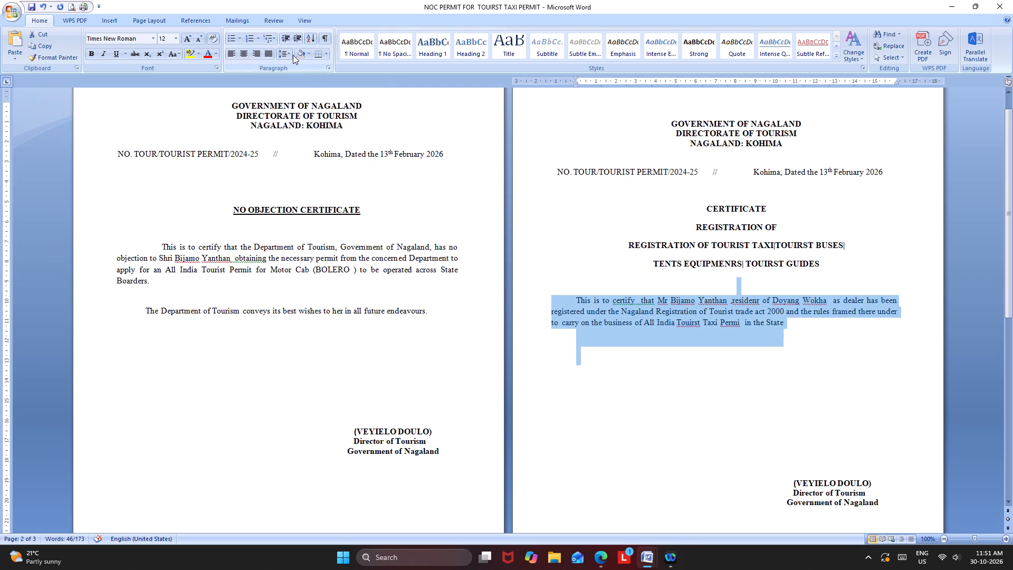
pyautogui.click(293, 55)
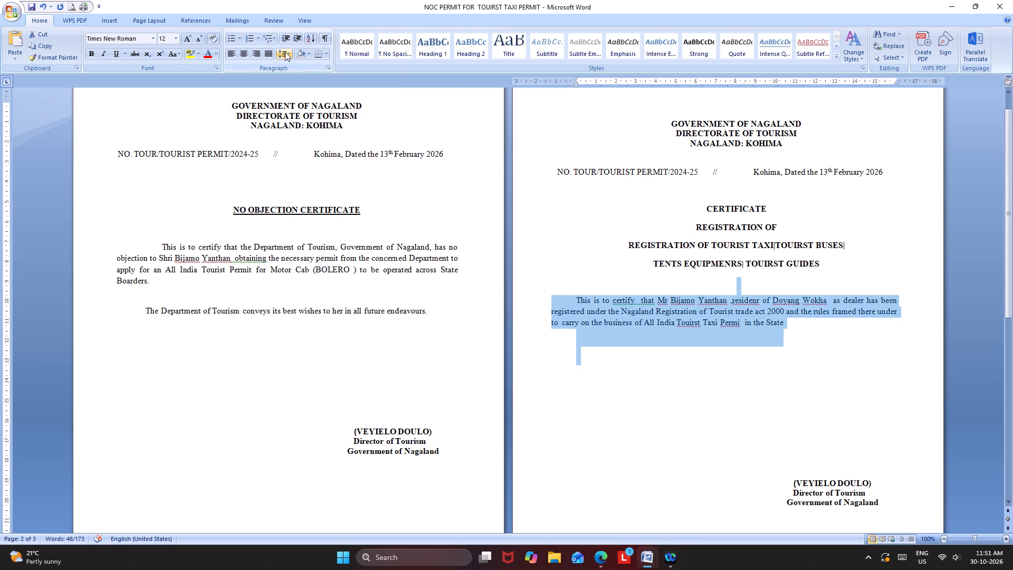
pyautogui.click(286, 52)
pyautogui.click(296, 88)
pyautogui.click(390, 145)
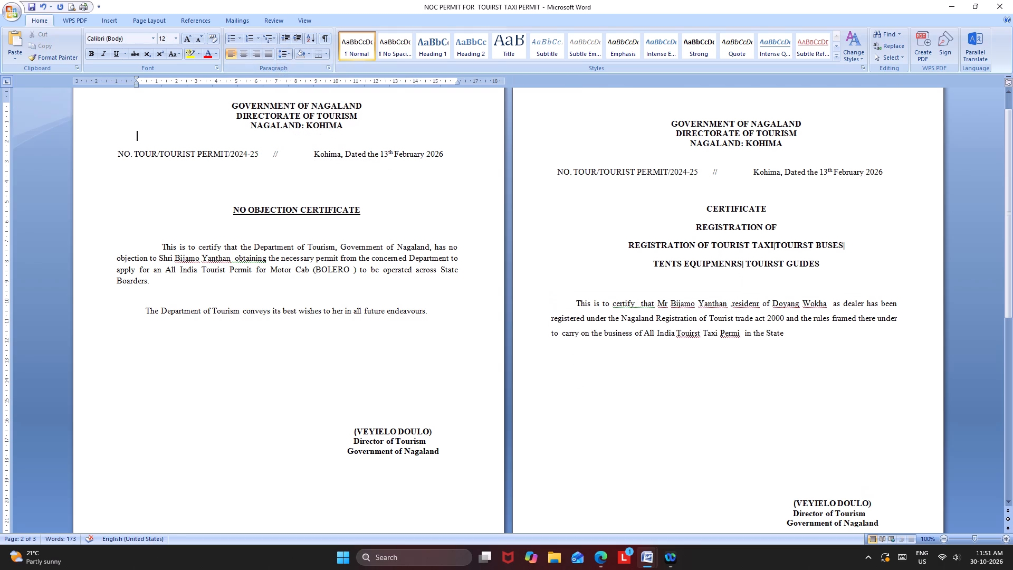
# Apply the suggested spacing correction to "certify that" in the certificate paragraph.
pyautogui.rightClick(626, 305)
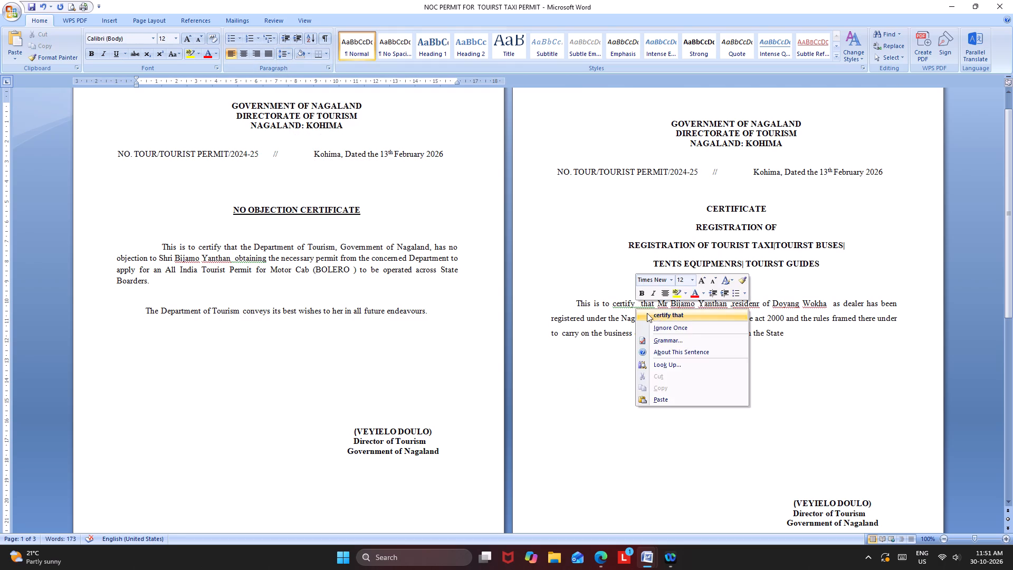
pyautogui.click(657, 314)
# Bold and underline the applicant's title, name and place of residence in the certificate paragraph.
pyautogui.moveTo(662, 304); pyautogui.dragTo(824, 304)
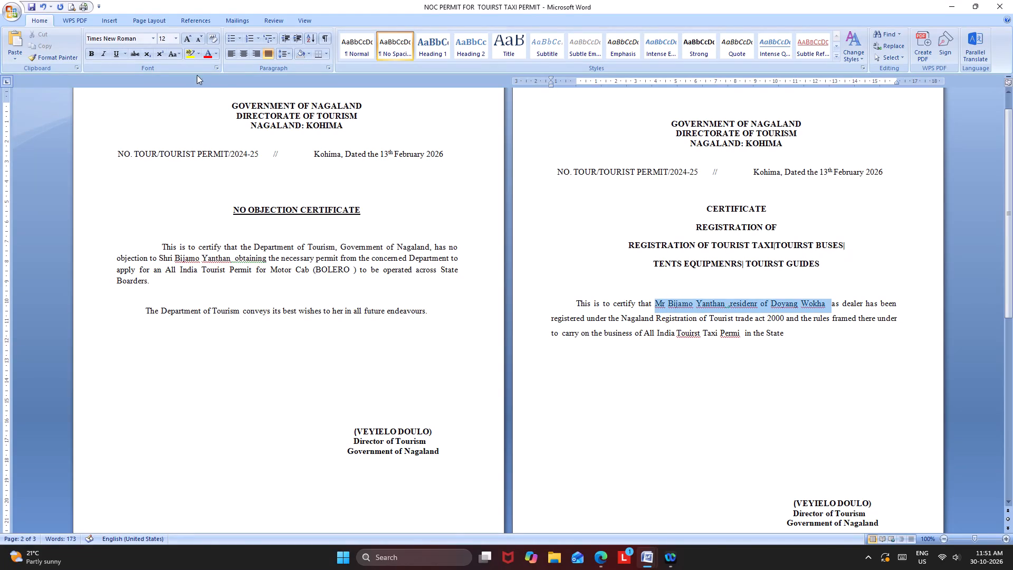
pyautogui.click(93, 53)
pyautogui.click(120, 53)
pyautogui.click(628, 282)
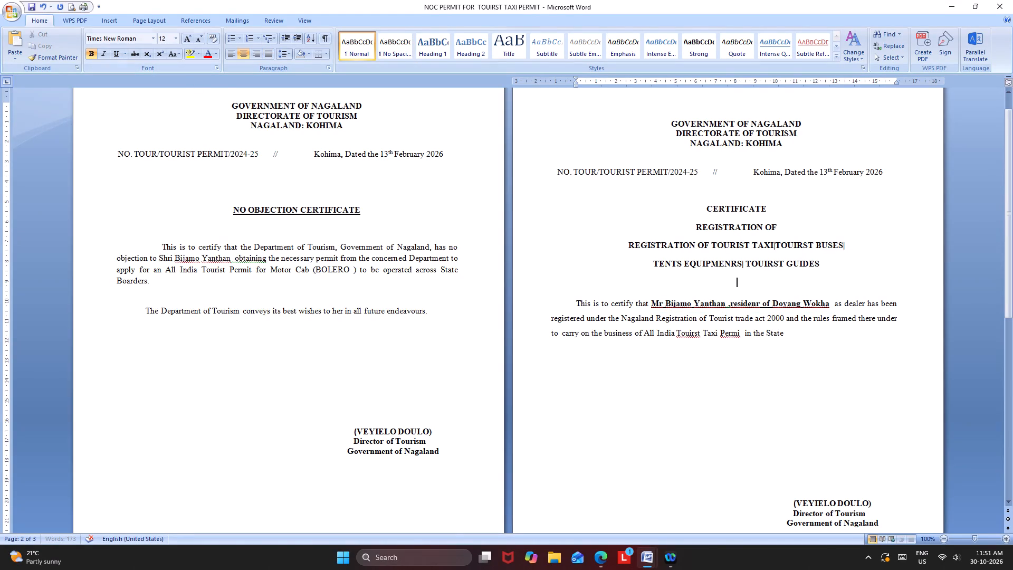
# Correct "Permi" to "Permit" in the last line of the certificate paragraph.
pyautogui.moveTo(647, 331); pyautogui.dragTo(741, 332)
pyautogui.click(741, 332)
pyautogui.click(739, 334)
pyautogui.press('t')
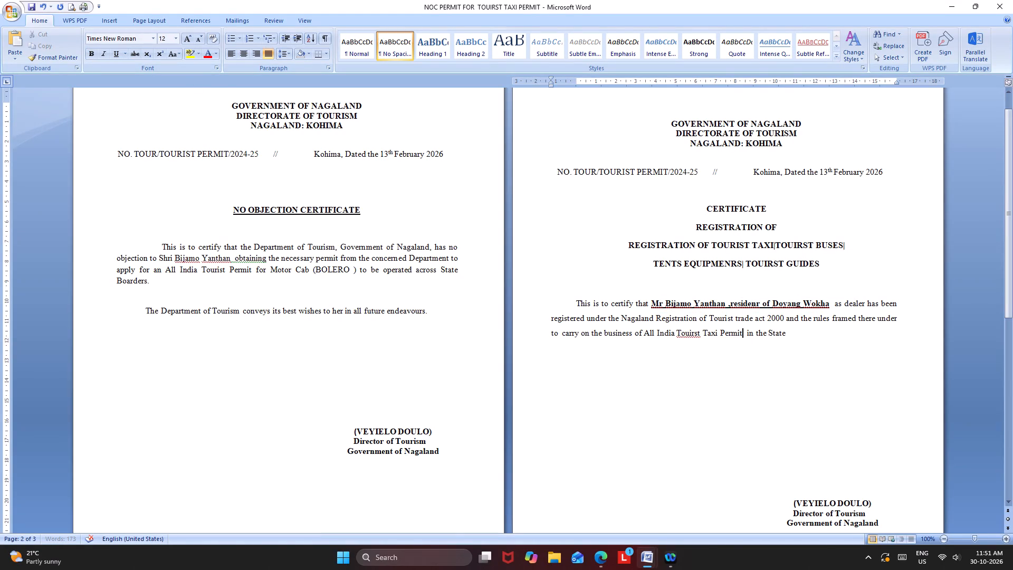
# Make "All India Touirst Taxi Permit" bold in the certificate paragraph.
pyautogui.moveTo(648, 332); pyautogui.dragTo(740, 332)
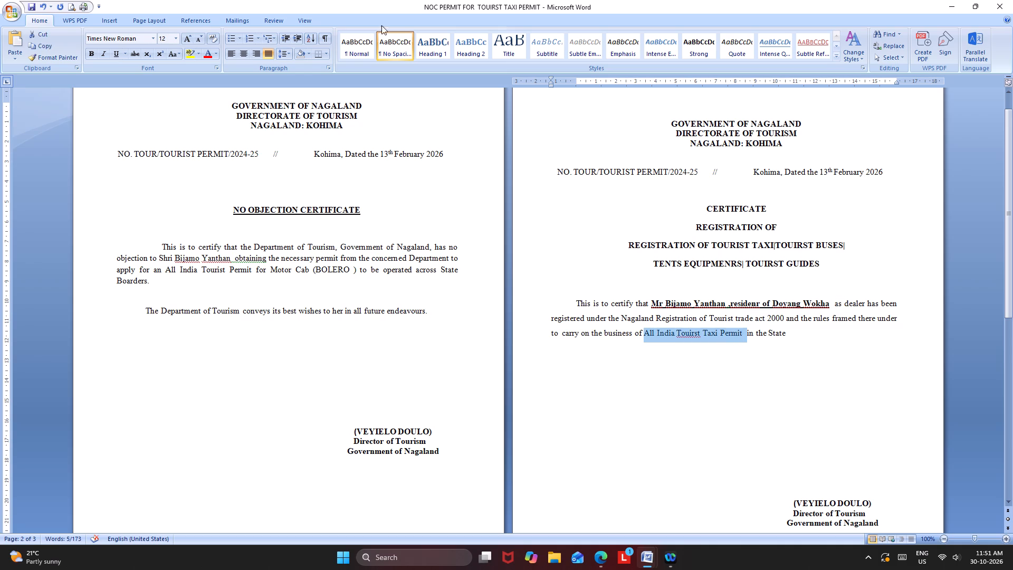
pyautogui.click(94, 56)
pyautogui.click(569, 218)
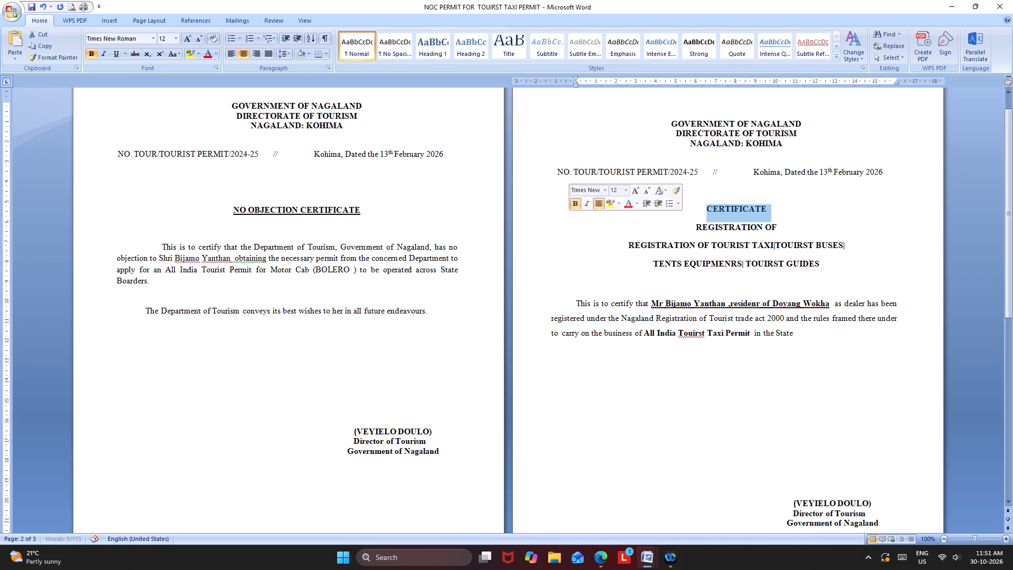
pyautogui.click(568, 148)
# Insert a blank line after the reference number and date line on the registration certificate page.
pyautogui.click(759, 163)
pyautogui.click(792, 149)
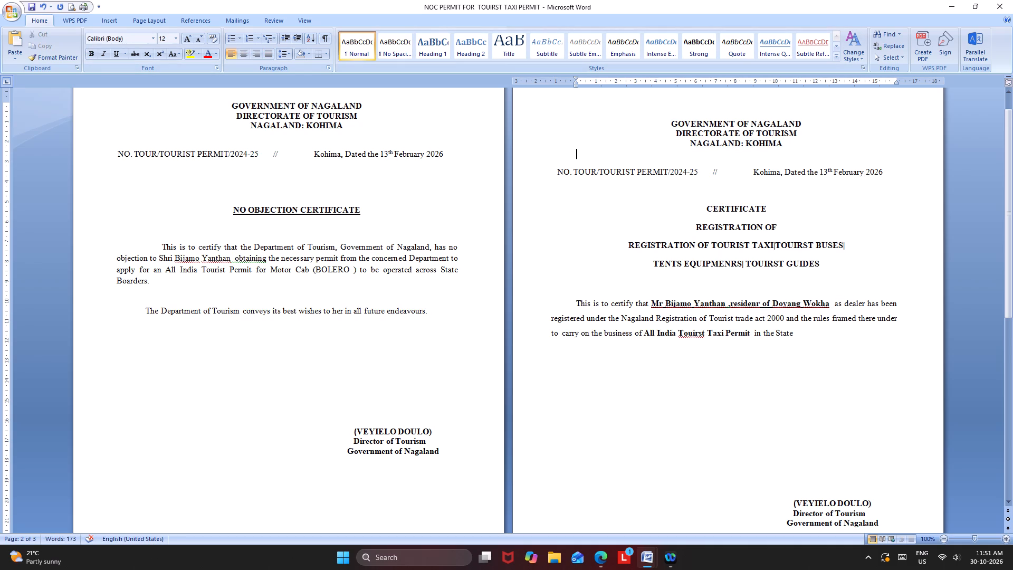
pyautogui.click(804, 153)
pyautogui.click(895, 174)
pyautogui.press('Return')
pyautogui.click(586, 190)
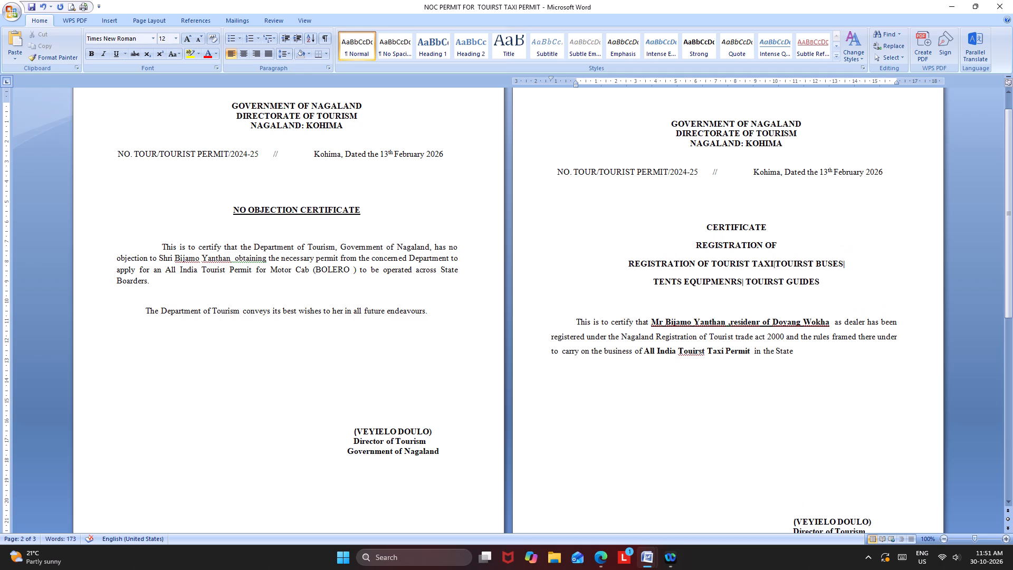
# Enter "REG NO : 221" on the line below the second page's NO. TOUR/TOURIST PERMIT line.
pyautogui.press('space')
pyautogui.press('space')
pyautogui.press('space')
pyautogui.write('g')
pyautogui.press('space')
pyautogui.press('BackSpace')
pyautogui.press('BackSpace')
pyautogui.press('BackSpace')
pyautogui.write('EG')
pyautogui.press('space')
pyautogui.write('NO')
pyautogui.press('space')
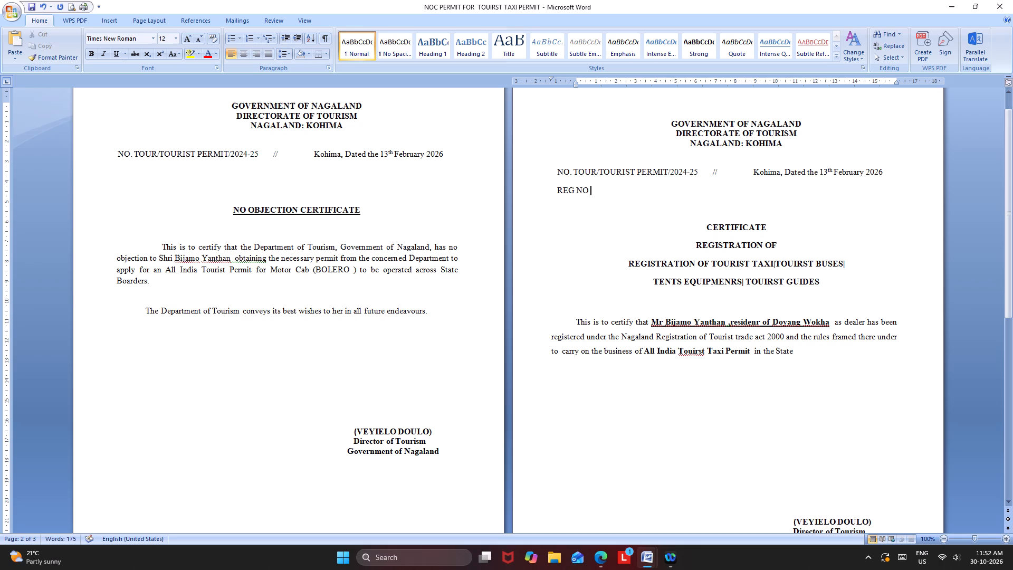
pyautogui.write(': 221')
# Make the REG NO line on the second page bold.
pyautogui.moveTo(556, 189); pyautogui.dragTo(619, 189)
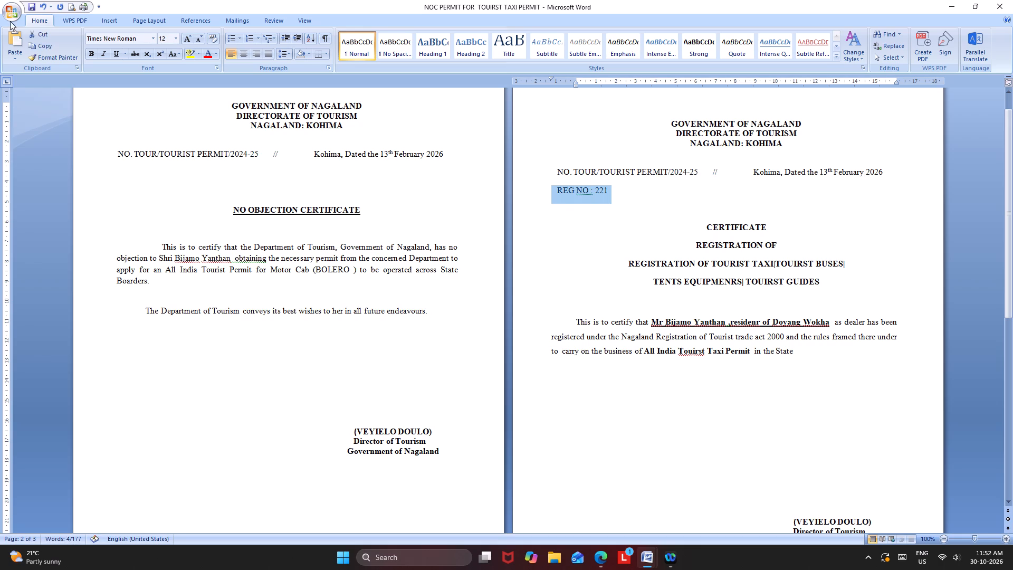
pyautogui.click(88, 52)
pyautogui.click(208, 130)
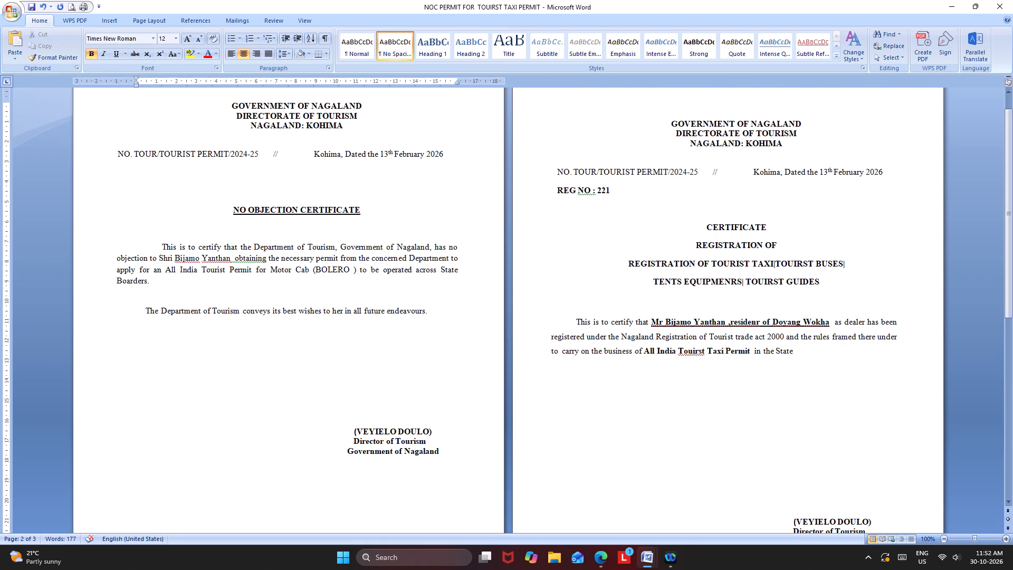
# Apply the suggested correction to remove the space before the colon in the REG NO line.
pyautogui.click(559, 241)
pyautogui.rightClick(588, 195)
pyautogui.click(605, 202)
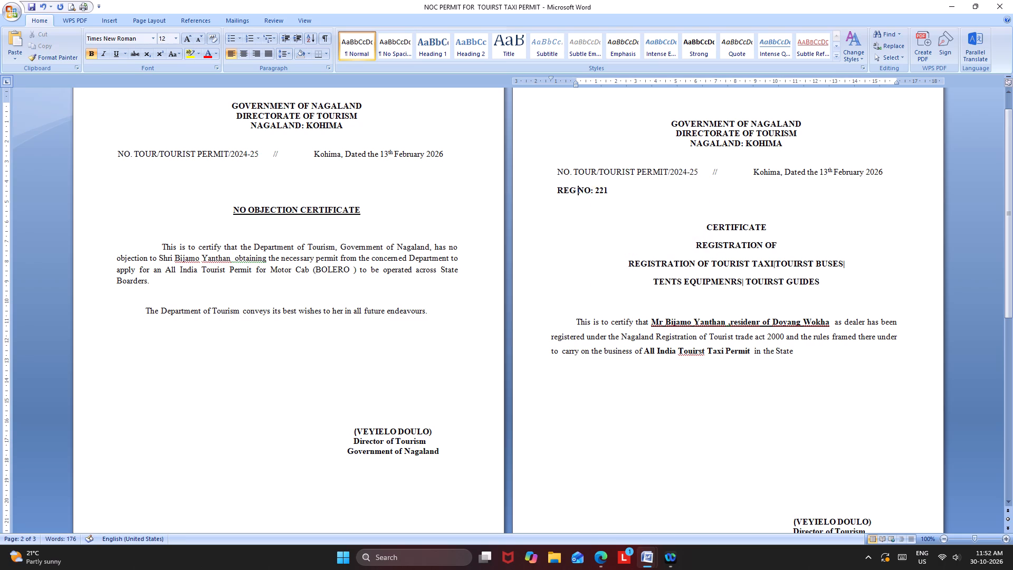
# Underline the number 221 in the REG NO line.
pyautogui.moveTo(596, 189); pyautogui.dragTo(615, 189)
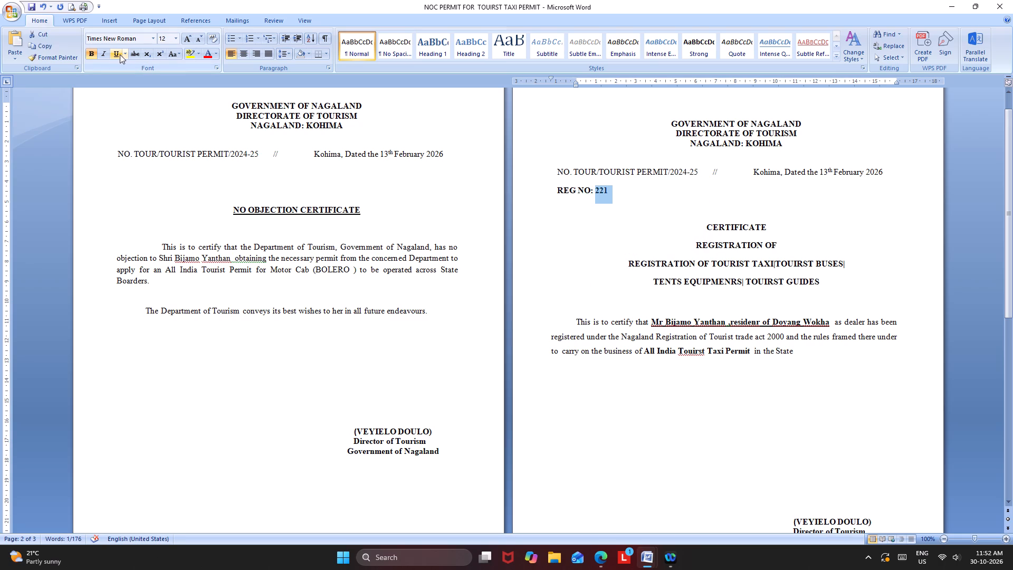
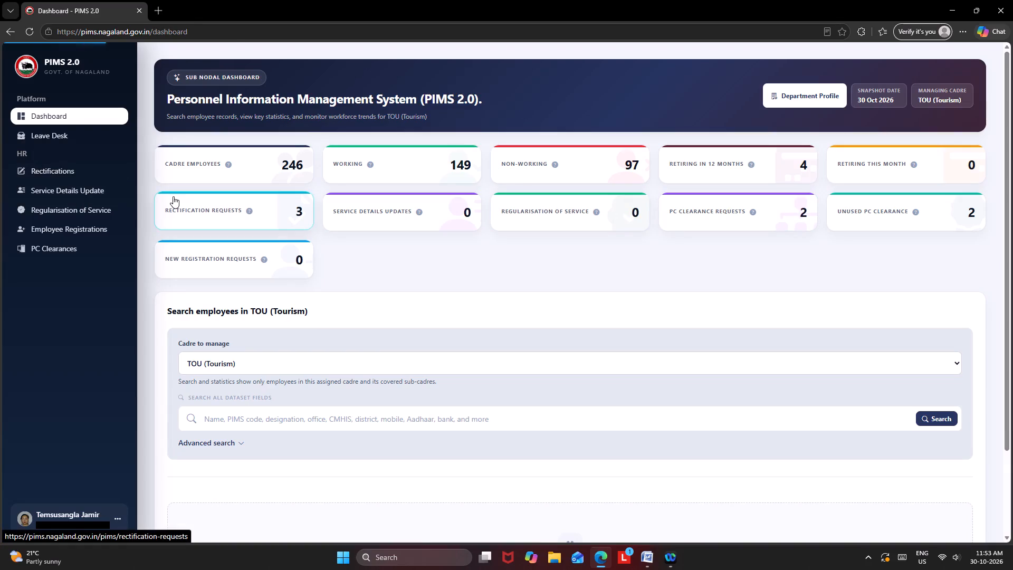
# Filter the rectification requests by the status Submitted to AHoD.
pyautogui.click(637, 171)
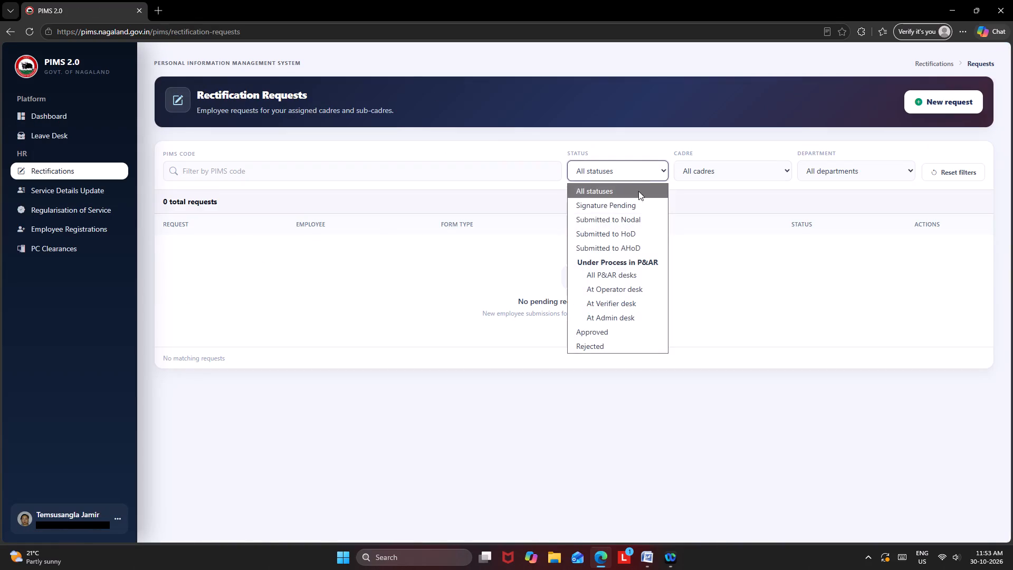
pyautogui.click(623, 251)
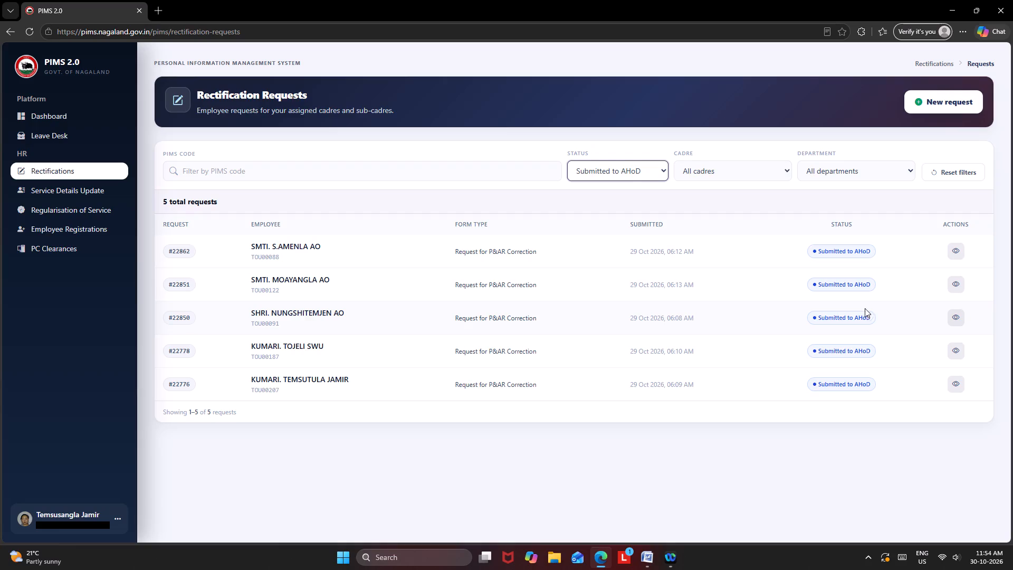
# Switch to the Word document and apply the spelling correction "Tourist" in the second page's All India Taxi Permit phrase.
pyautogui.click(943, 9)
pyautogui.click(706, 365)
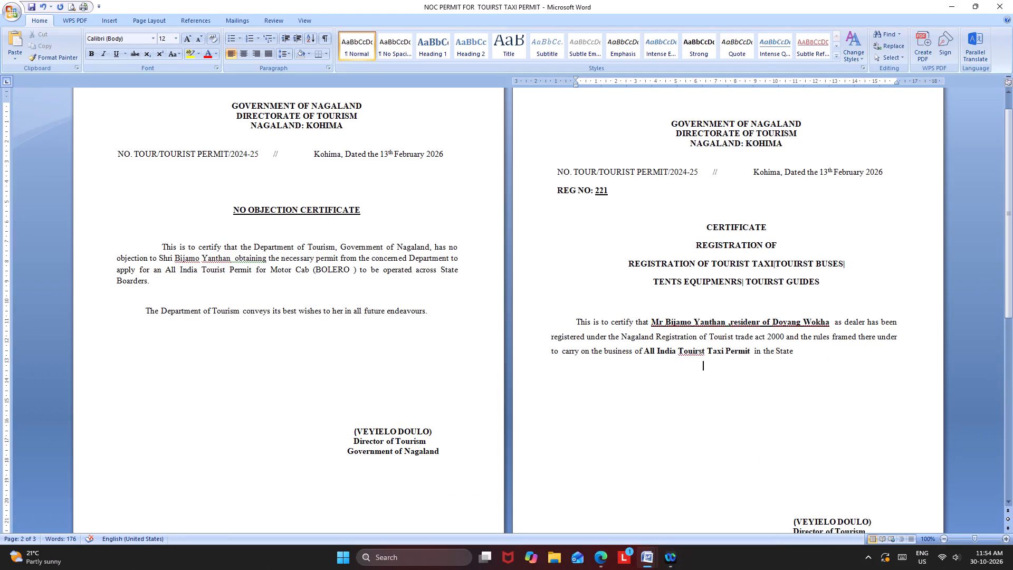
pyautogui.rightClick(688, 348)
pyautogui.click(716, 359)
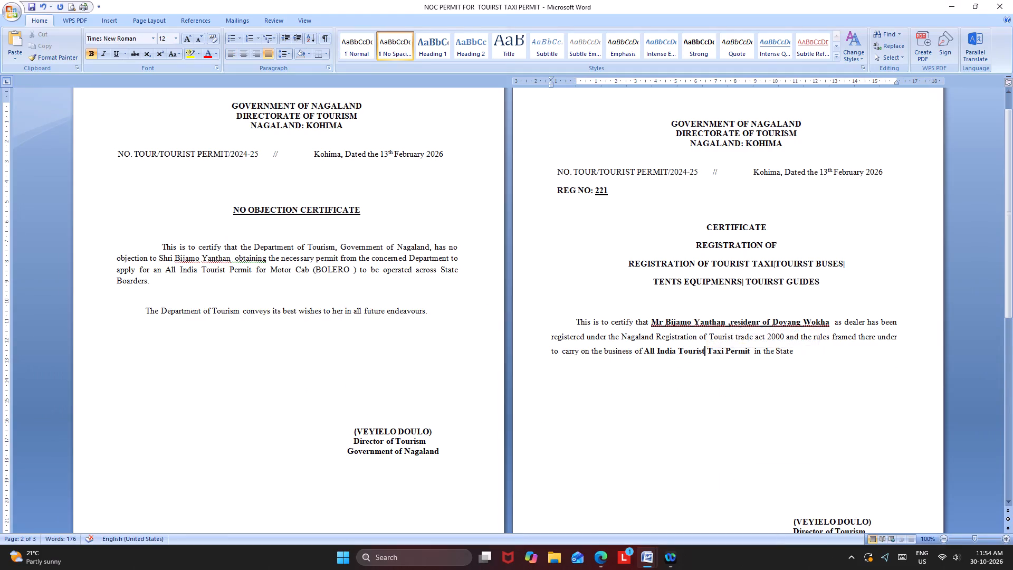
# Increase the line spacing of the two body paragraphs of the No Objection Certificate on the first page.
pyautogui.moveTo(167, 246); pyautogui.dragTo(461, 331)
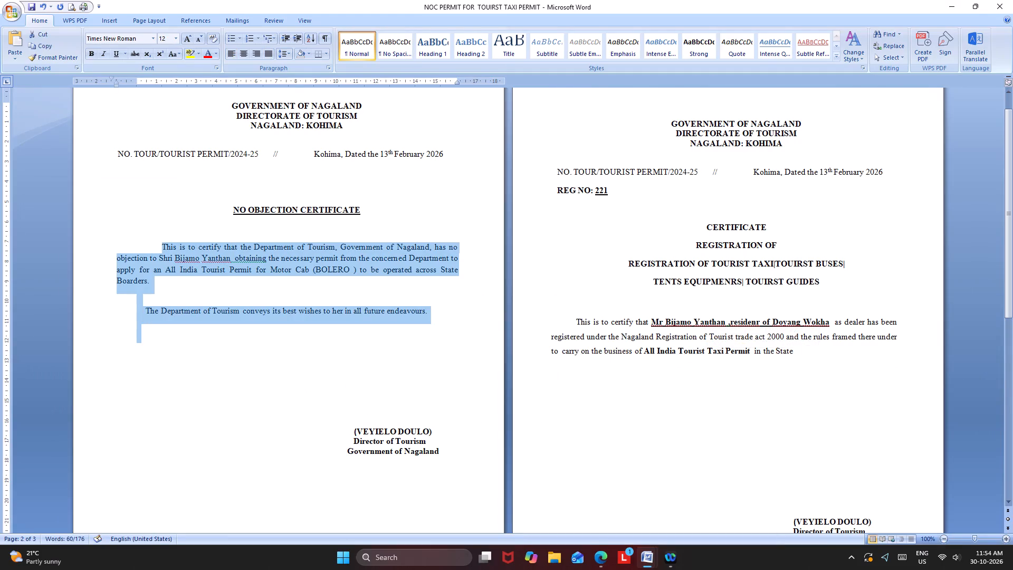
pyautogui.click(289, 53)
pyautogui.click(306, 89)
pyautogui.click(466, 261)
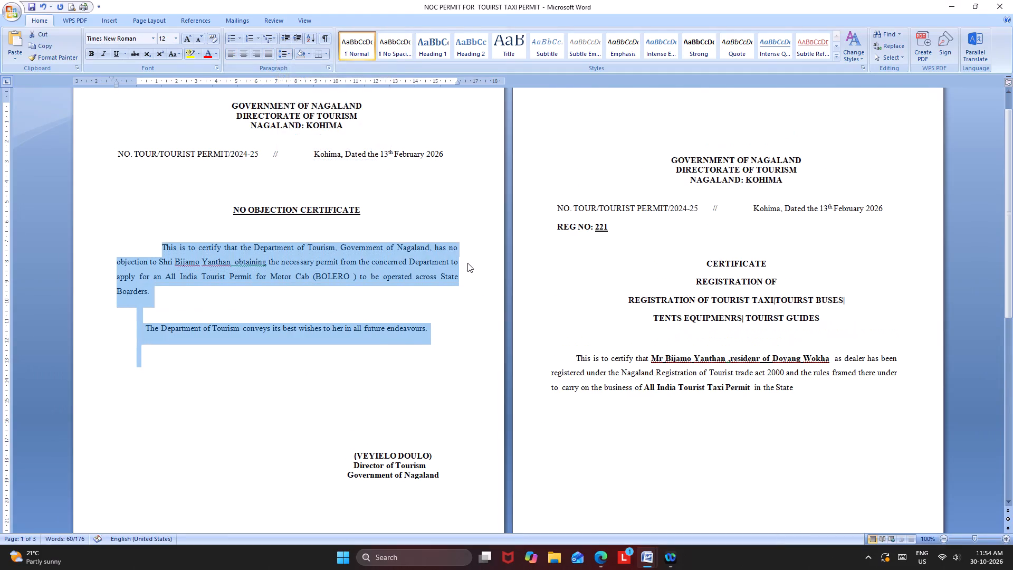
# Delete the extra blank lines above the Government of Nagaland heading on the second page.
pyautogui.click(775, 255)
pyautogui.click(708, 127)
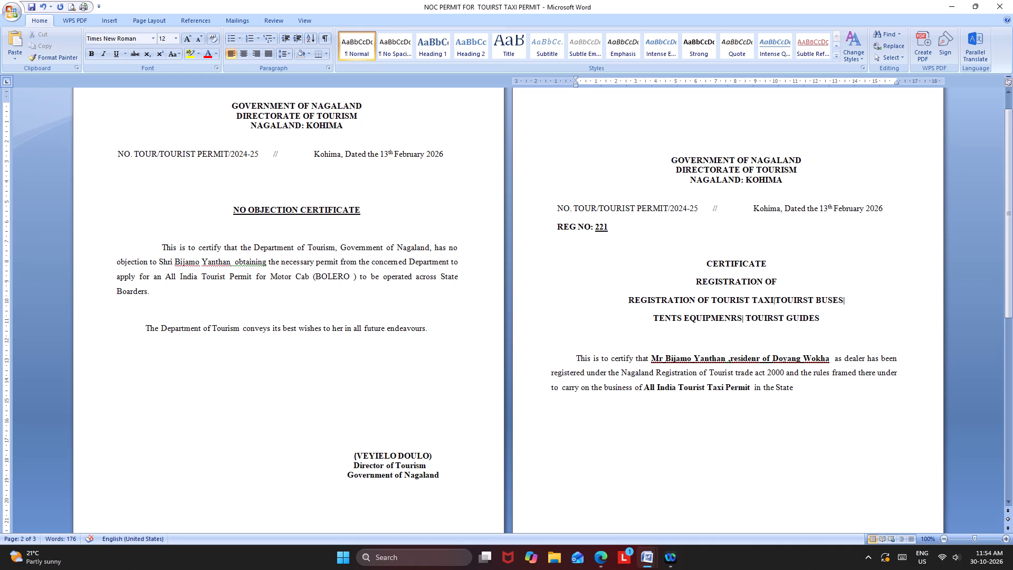
pyautogui.press('BackSpace')
pyautogui.click(702, 129)
pyautogui.press('BackSpace')
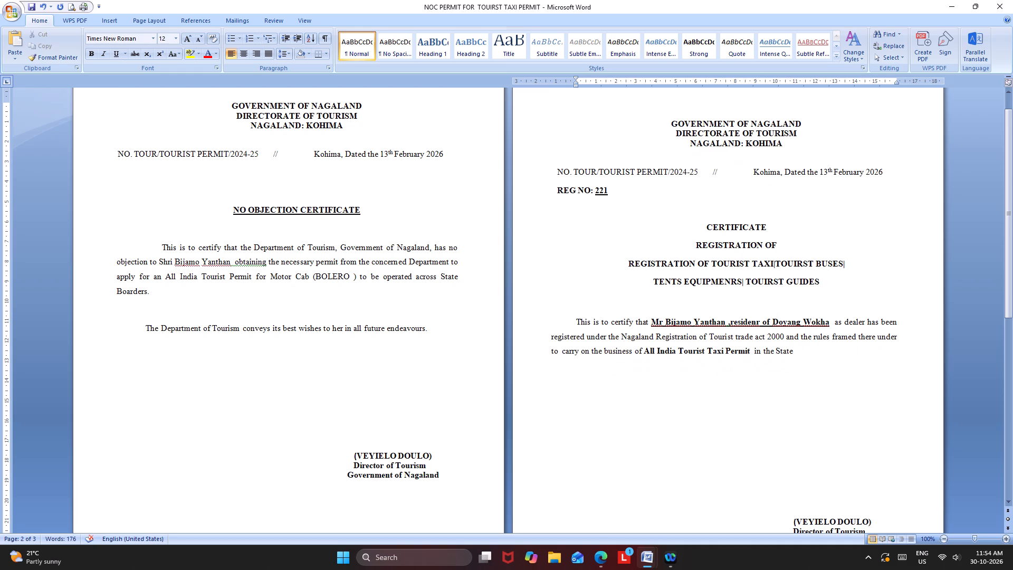
# Add a full stop after "in the State" at the end of the second page's certification paragraph.
pyautogui.click(806, 357)
pyautogui.write('.')
pyautogui.press('space')
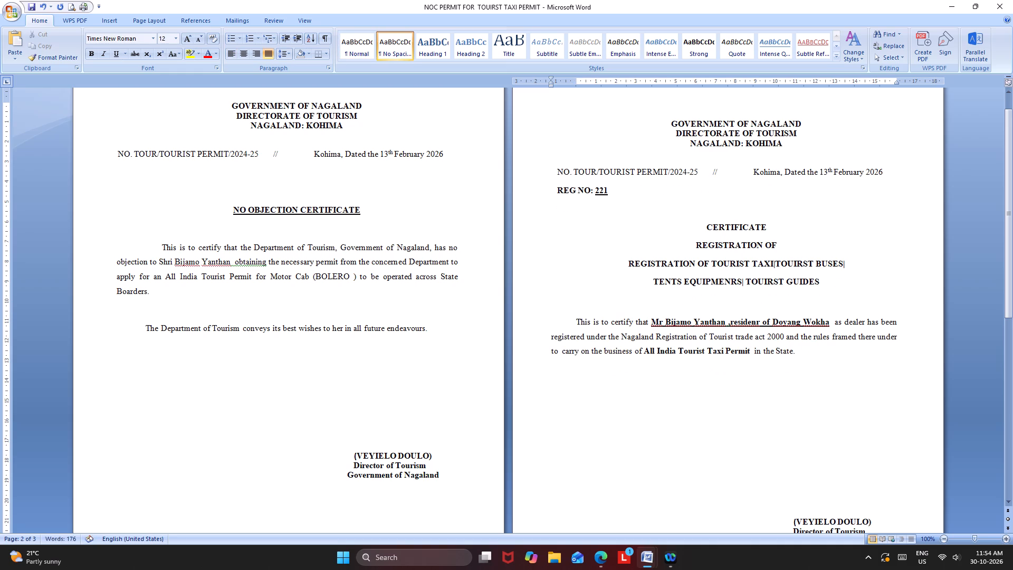
# Below the certification paragraph, write "This Certificate is valid from 30th October 2026 to 30th October 2027".
pyautogui.press('Return')
pyautogui.press('Return')
pyautogui.press('Return')
pyautogui.write('THIS')
pyautogui.press('space')
pyautogui.press('BackSpace')
pyautogui.press('BackSpace')
pyautogui.press('BackSpace')
pyautogui.write('his')
pyautogui.press('space')
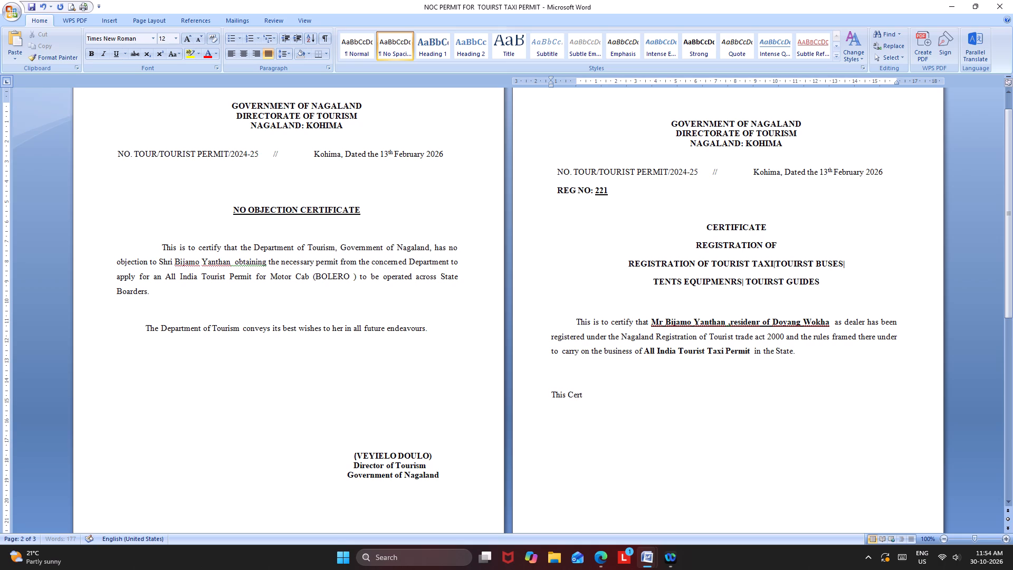
pyautogui.write('ificate is valid from')
pyautogui.press('space')
pyautogui.press('space')
pyautogui.write('30th')
pyautogui.press('space')
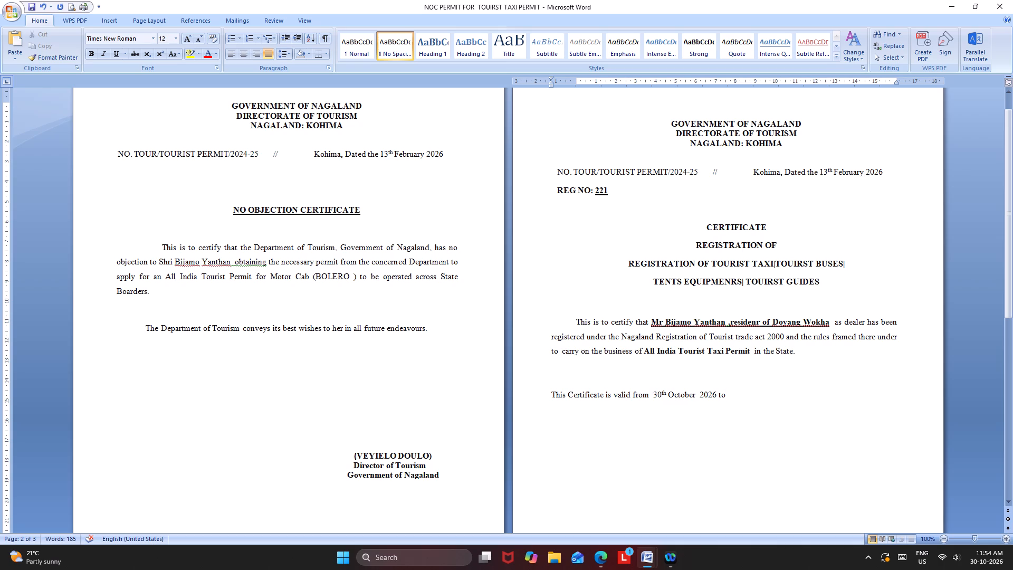
pyautogui.press('space')
pyautogui.write('30th')
pyautogui.press('space')
pyautogui.press('c')
pyautogui.write('tober 2027')
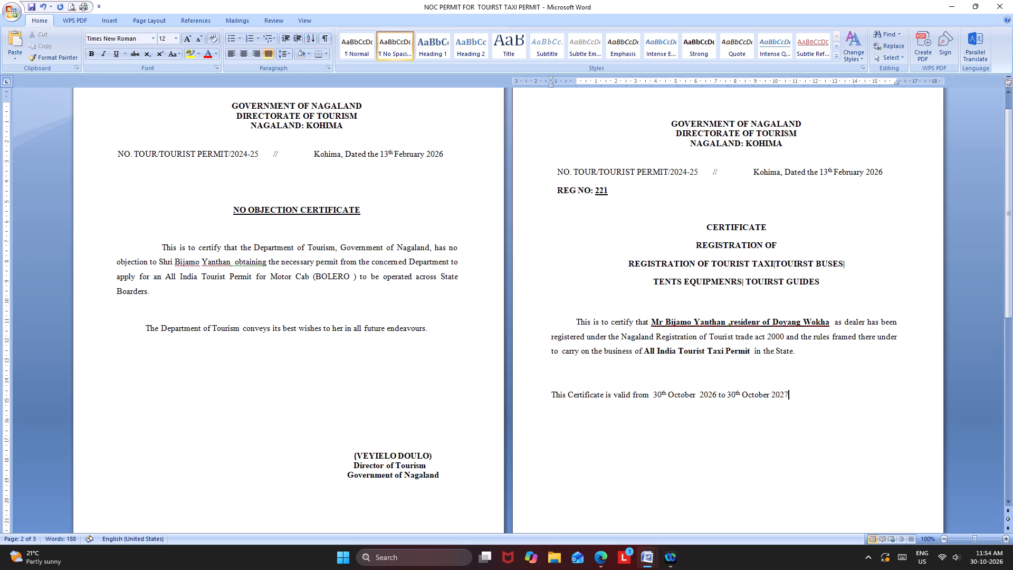
# Indent the start of the certificate validity line with one tab and two spaces.
pyautogui.click(549, 395)
pyautogui.press('Tab')
pyautogui.press('Tab')
pyautogui.press('BackSpace')
pyautogui.press('space')
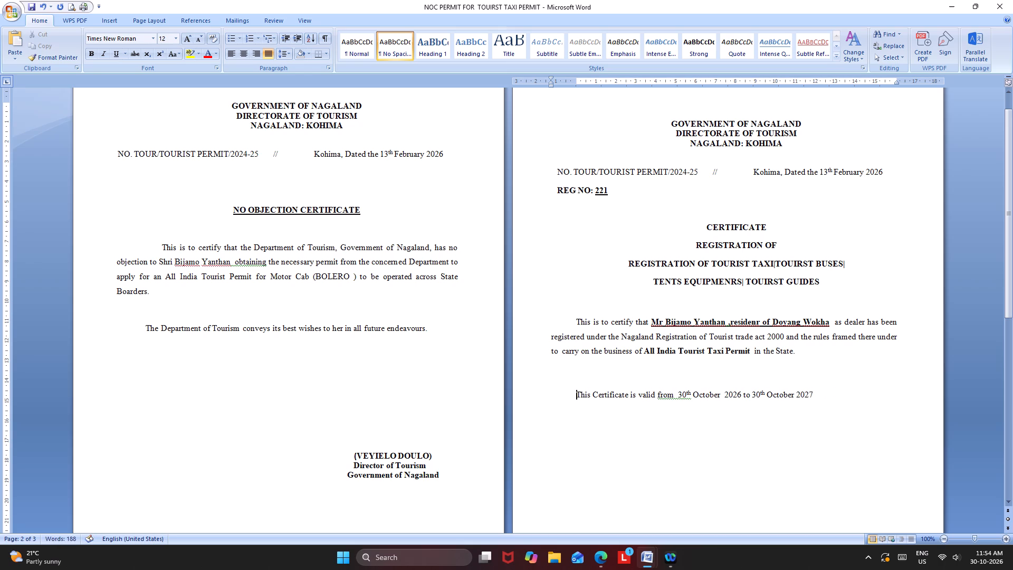
pyautogui.press('space')
# Apply the suggested spacing correction to "from 30th" in the validity line.
pyautogui.rightClick(683, 396)
pyautogui.click(712, 404)
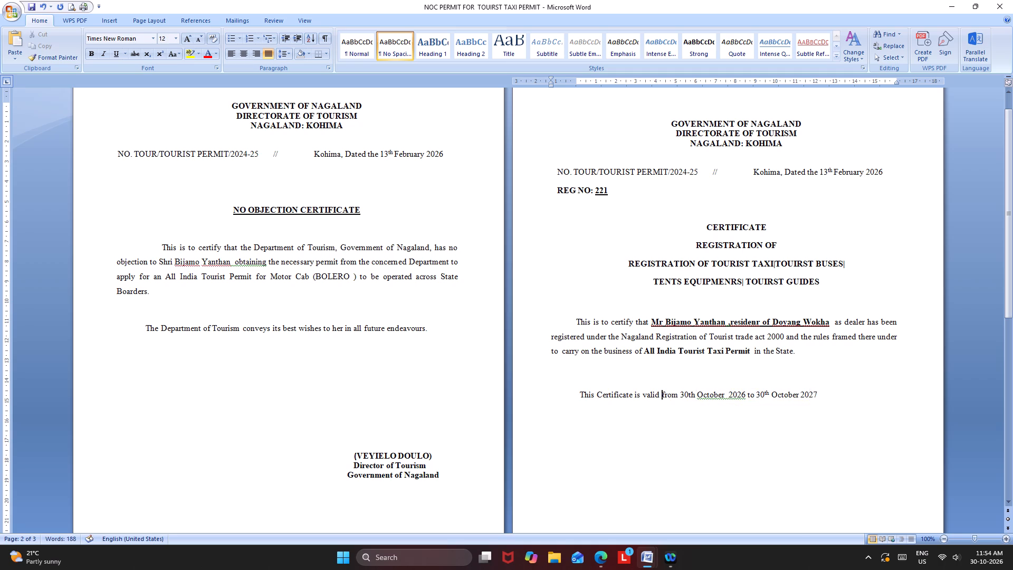
# Add a "Place :" line and a "Date" line below the validity line on the second page.
pyautogui.scroll(-1, 760, 439)
pyautogui.scroll(2, 760, 439)
pyautogui.scroll(-5, 760, 439)
pyautogui.click(571, 402)
pyautogui.click(560, 370)
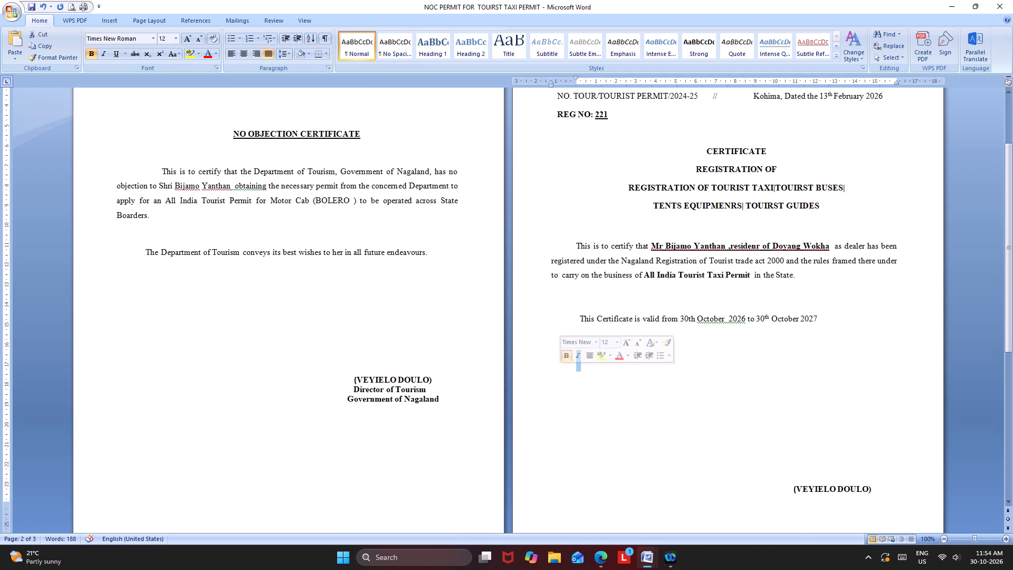
pyautogui.click(575, 367)
pyautogui.press('BackSpace')
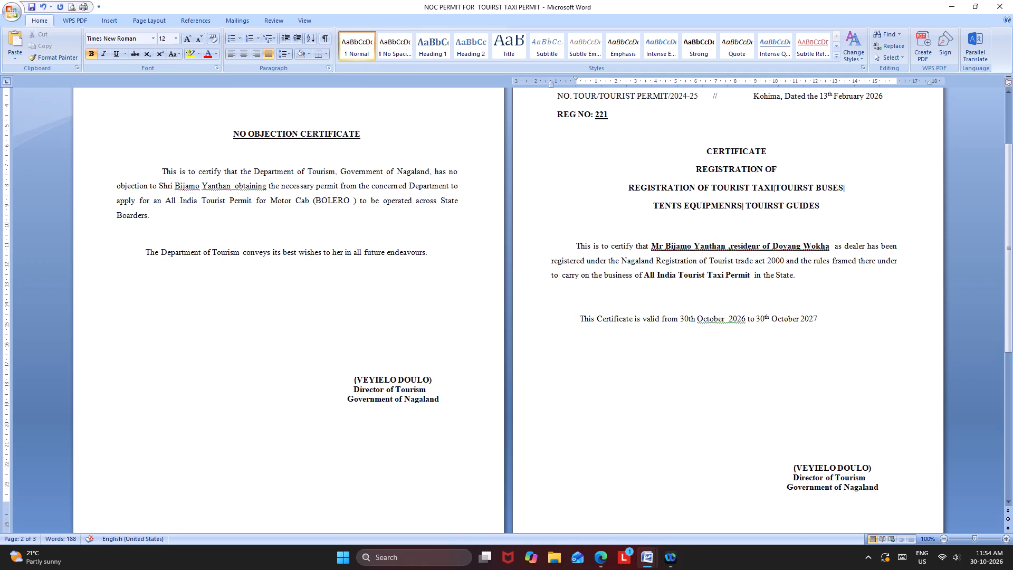
pyautogui.press('Return')
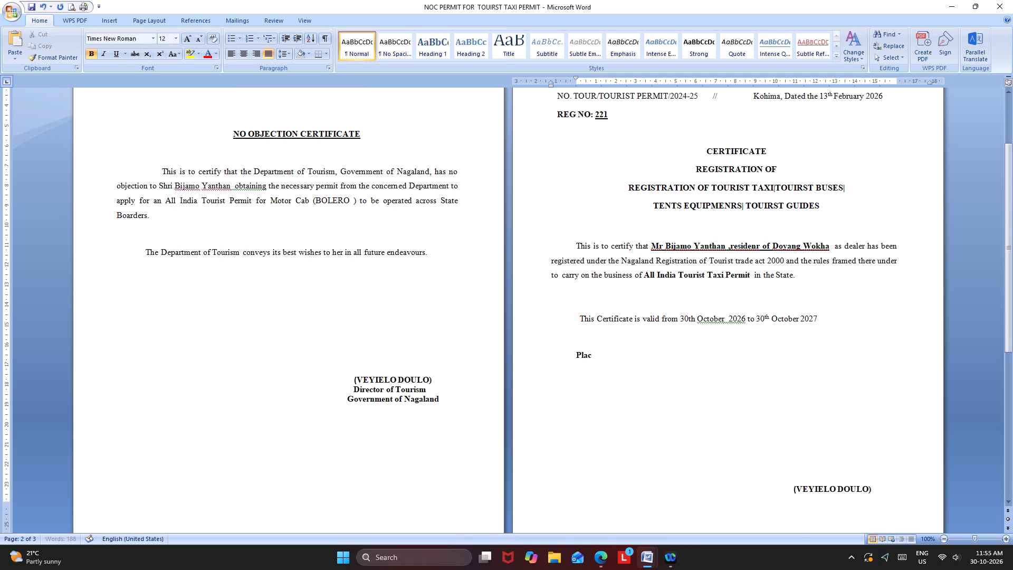
pyautogui.press('Return')
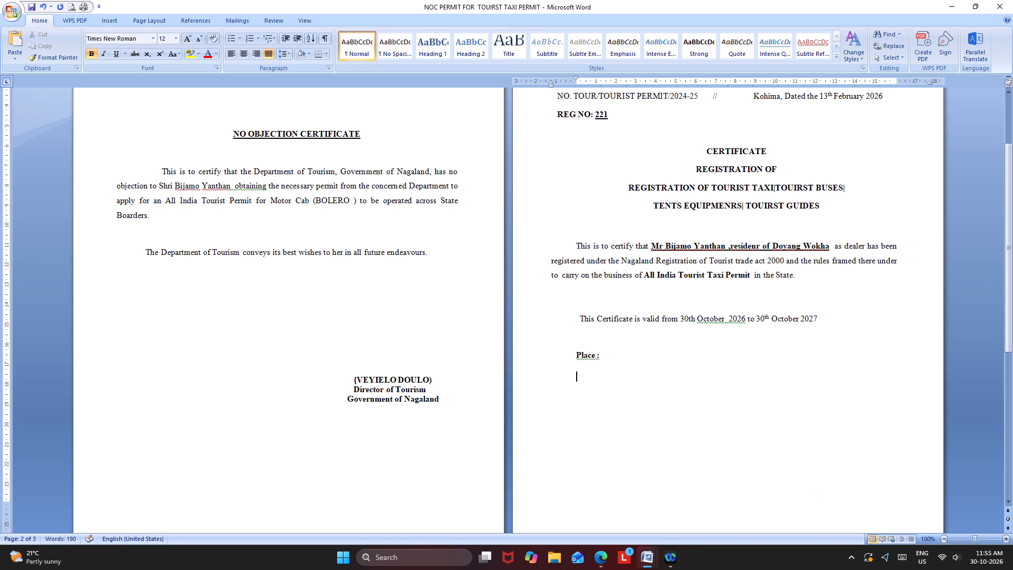
pyautogui.press('BackSpace')
pyautogui.press('BackSpace')
pyautogui.press('BackSpace')
# Remove the bold formatting from the Place and Date lines.
pyautogui.moveTo(583, 345); pyautogui.dragTo(607, 377)
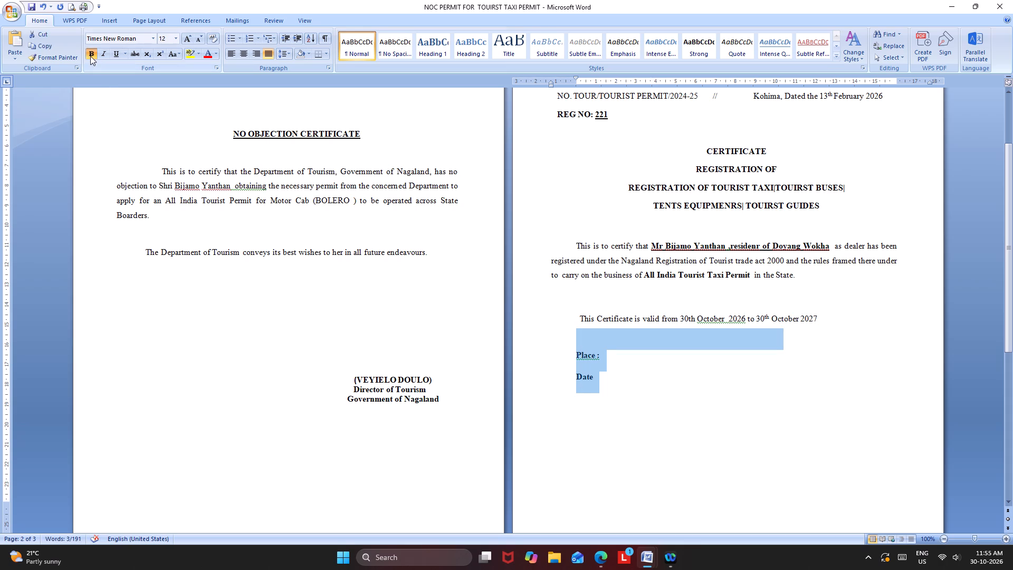
pyautogui.click(88, 52)
# Add a colon after "Date" on the second page.
pyautogui.click(606, 379)
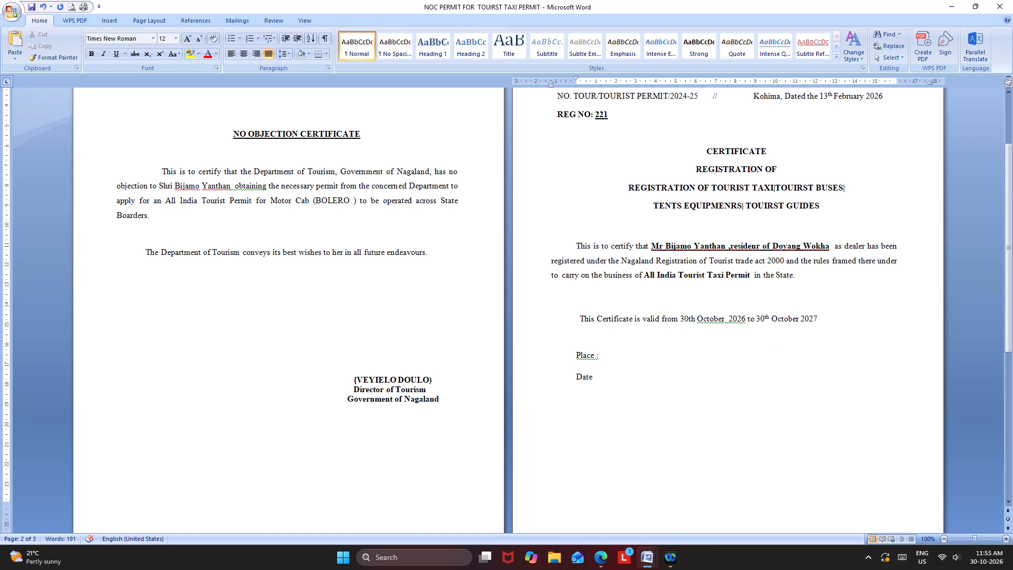
pyautogui.hotkey('shift', ':')
# Copy the Director of Tourism signature block from the first page and paste it below the Date line on the second page.
pyautogui.moveTo(358, 377); pyautogui.dragTo(444, 401)
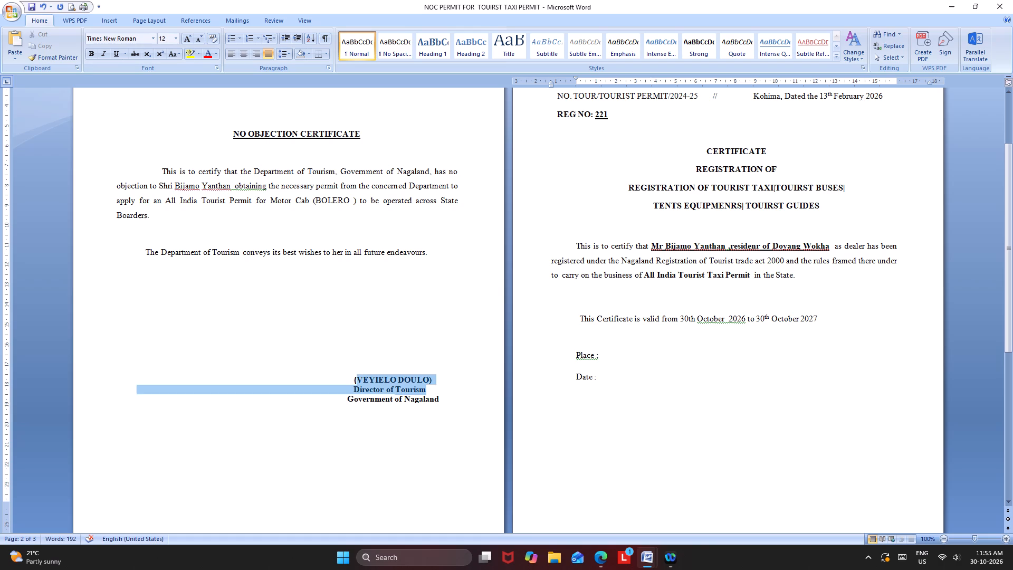
pyautogui.moveTo(444, 401); pyautogui.dragTo(450, 403)
pyautogui.rightClick(415, 390)
pyautogui.click(444, 407)
pyautogui.click(735, 427)
pyautogui.rightClick(736, 423)
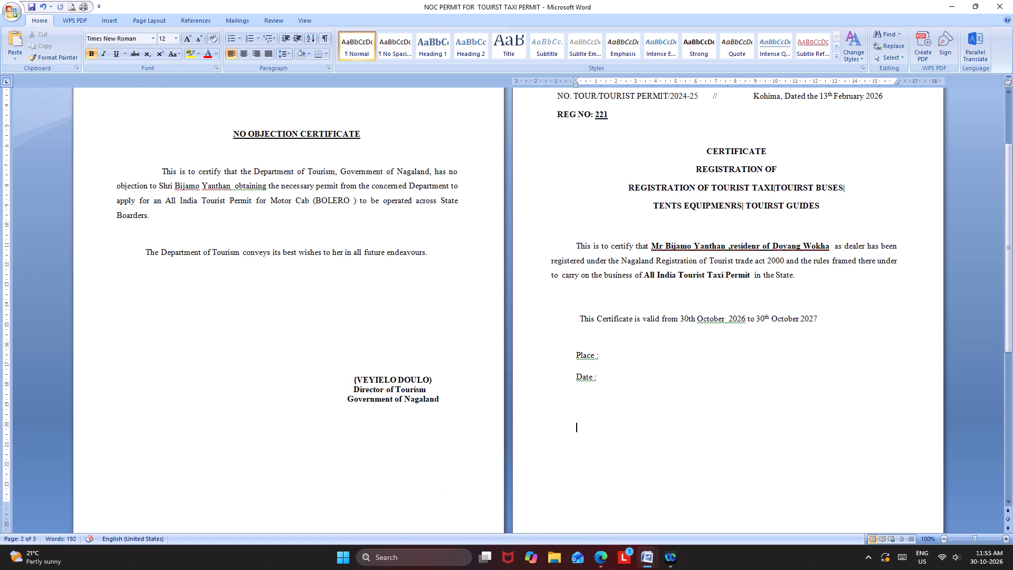
pyautogui.click(766, 309)
# Insert the missing opening parenthesis before the director's name in the second page's signature block.
pyautogui.click(575, 426)
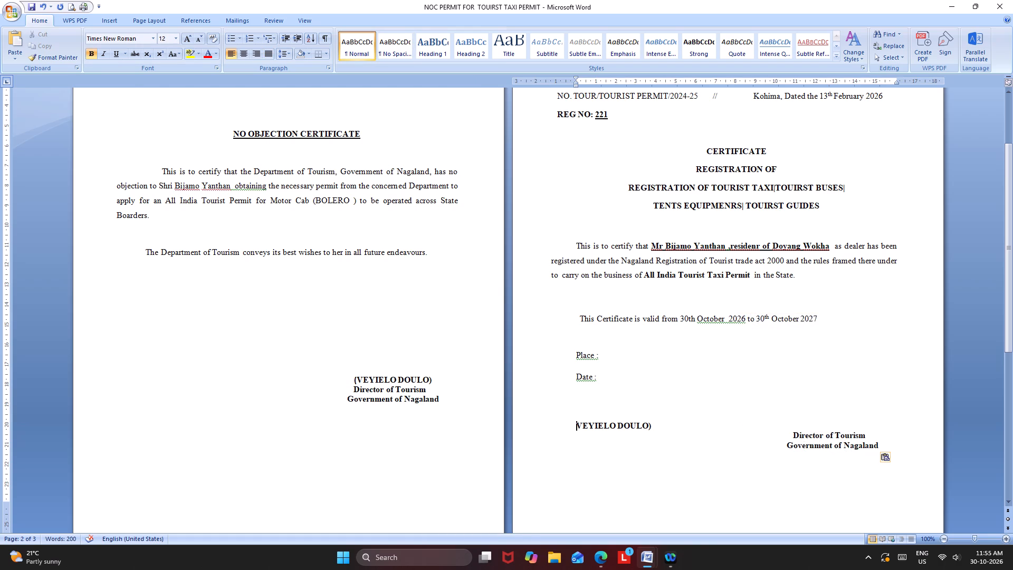
pyautogui.hotkey('shift', '(')
# Indent the director's name with tabs and spaces so it lines up above "Director of Tourism" on the second page.
pyautogui.click(575, 425)
pyautogui.press('Tab')
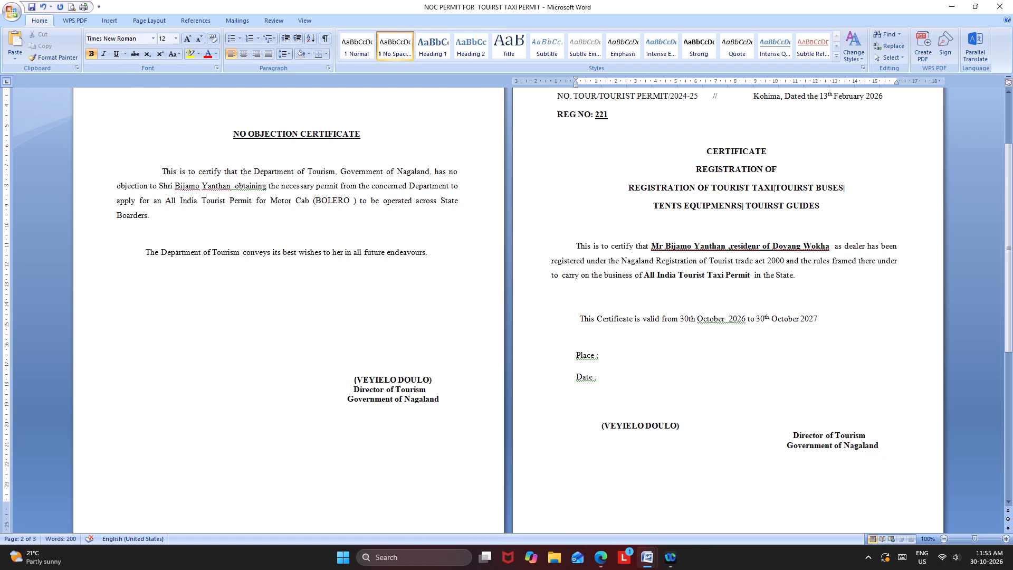
pyautogui.press('Tab')
pyautogui.press('Tab')
pyautogui.press('Tab')
pyautogui.press('Tab')
pyautogui.press('Tab')
pyautogui.press('Tab')
pyautogui.press('Tab')
pyautogui.press('space')
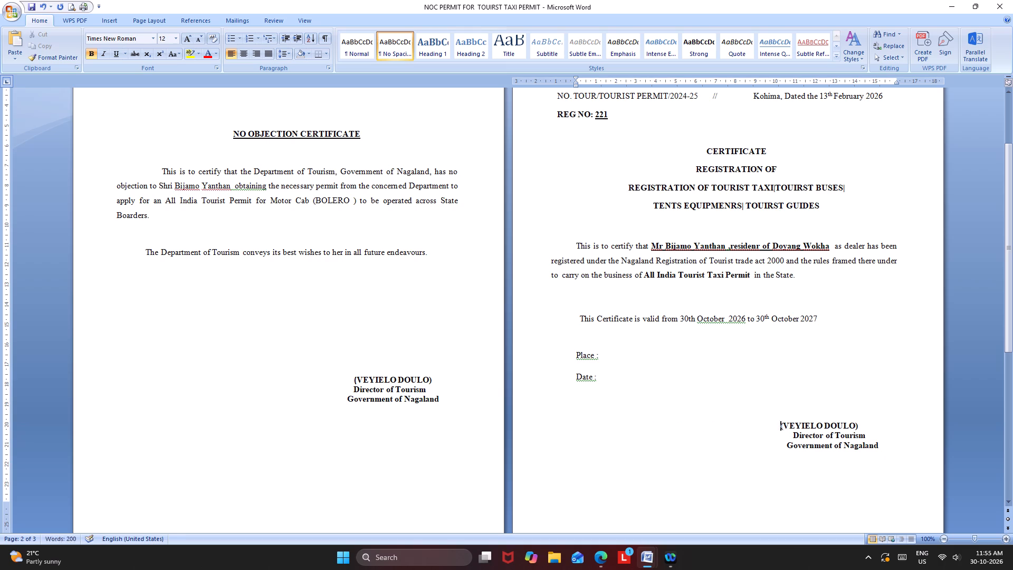
pyautogui.press('space')
pyautogui.press('space')
pyautogui.press('space')
pyautogui.press('space')
# Try to indent the validity line further with another tab.
pyautogui.click(582, 320)
pyautogui.press('Tab')
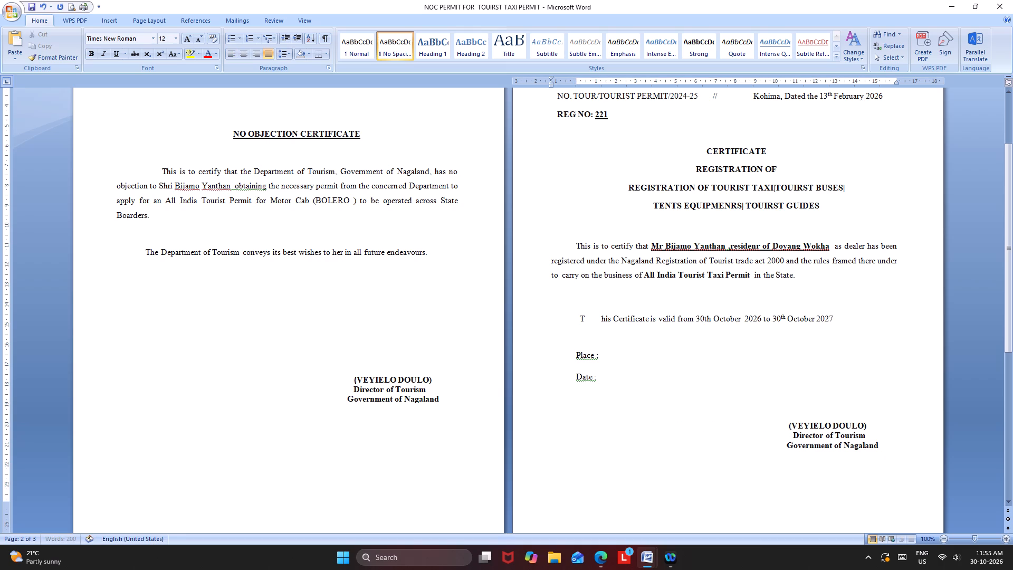
# Replace the date on the first page's Kohima line with "30th Oct 2026".
pyautogui.scroll(8, 434, 302)
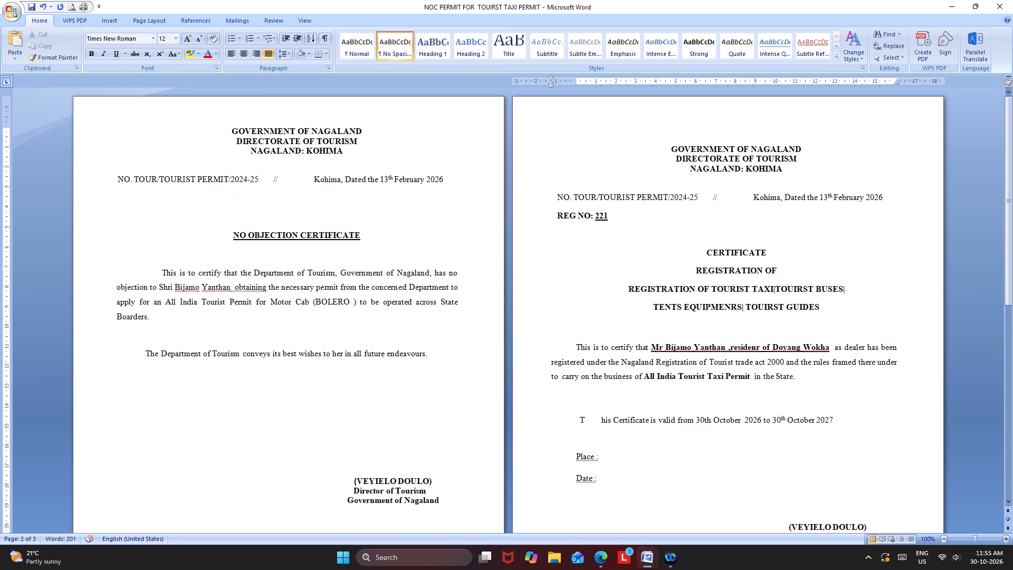
pyautogui.moveTo(386, 178); pyautogui.dragTo(463, 178)
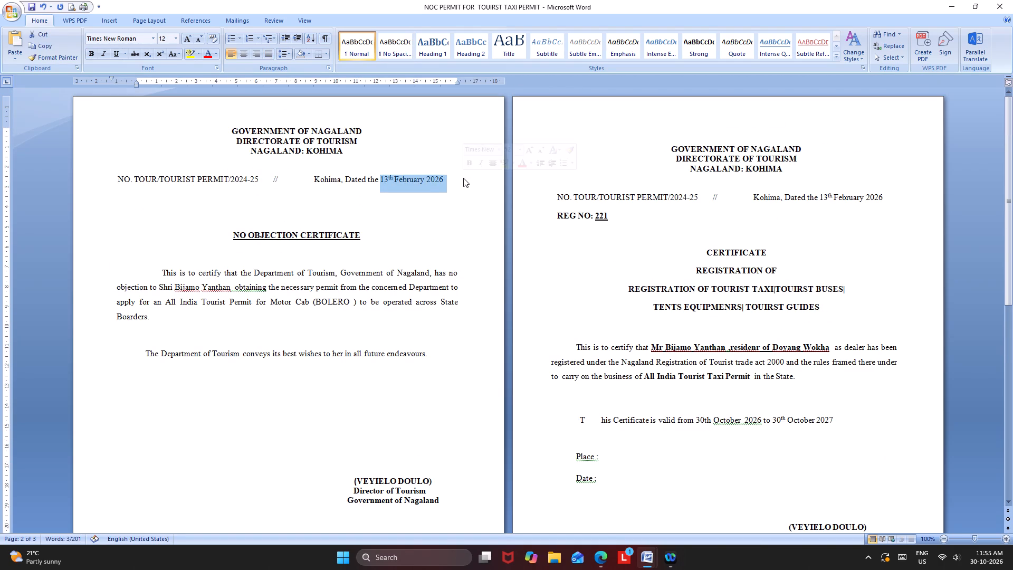
pyautogui.press('BackSpace')
pyautogui.write('30th')
pyautogui.press('space')
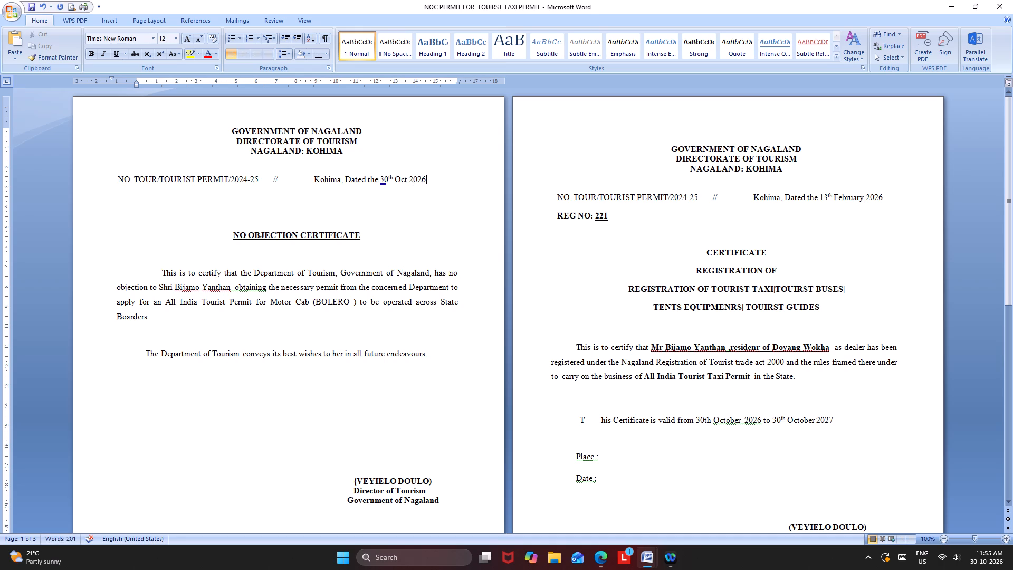
# Copy the date "30th Oct 2026" from the first page's Kohima line over the date on the second page's Kohima line.
pyautogui.moveTo(383, 177); pyautogui.dragTo(434, 177)
pyautogui.rightClick(418, 177)
pyautogui.click(446, 196)
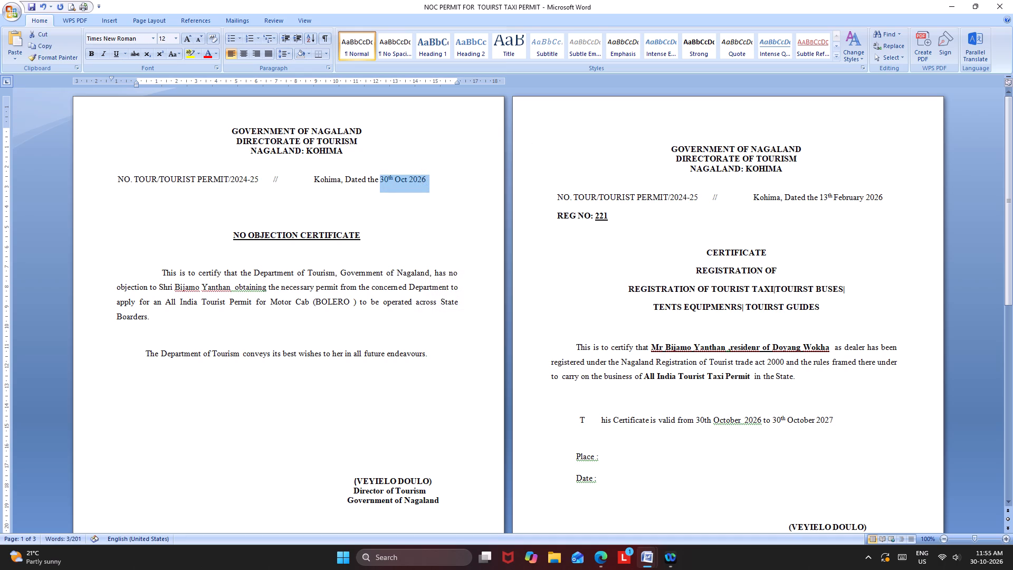
pyautogui.moveTo(823, 199); pyautogui.dragTo(874, 197)
pyautogui.press('BackSpace')
pyautogui.rightClick(832, 196)
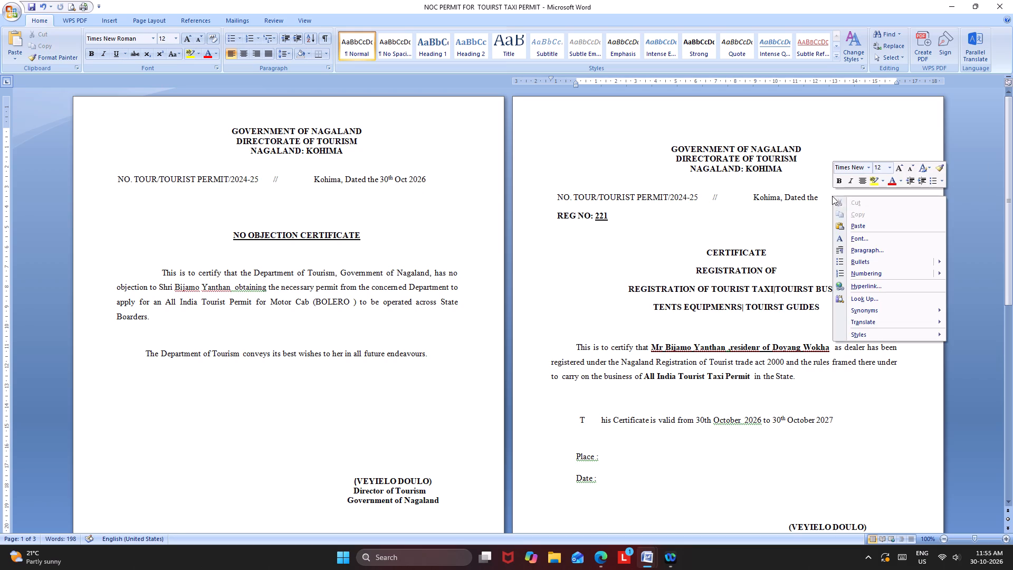
pyautogui.click(859, 223)
# Insert a tab after the reference number on the second page to shift the slashes and Kohima date further along the line.
pyautogui.click(752, 197)
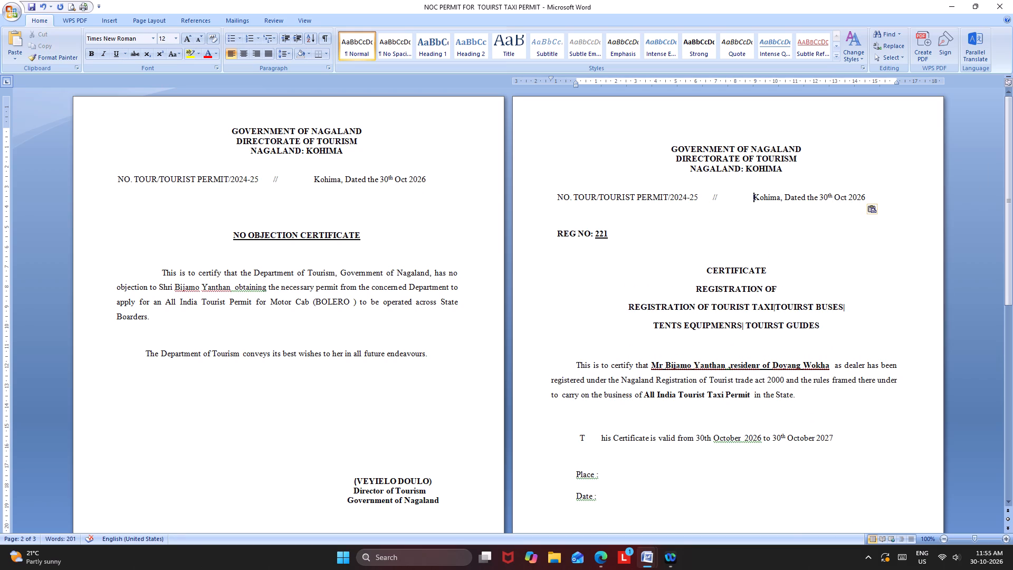
pyautogui.click(706, 197)
pyautogui.press('Tab')
# Delete the "REG NO" entry, including its number, from beneath the second page's reference line.
pyautogui.click(770, 238)
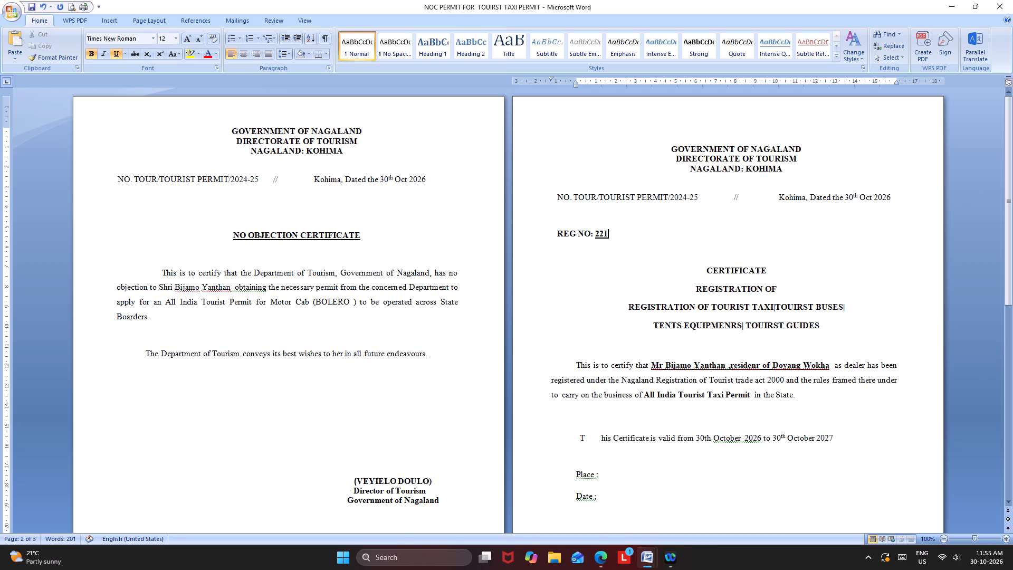
pyautogui.click(572, 220)
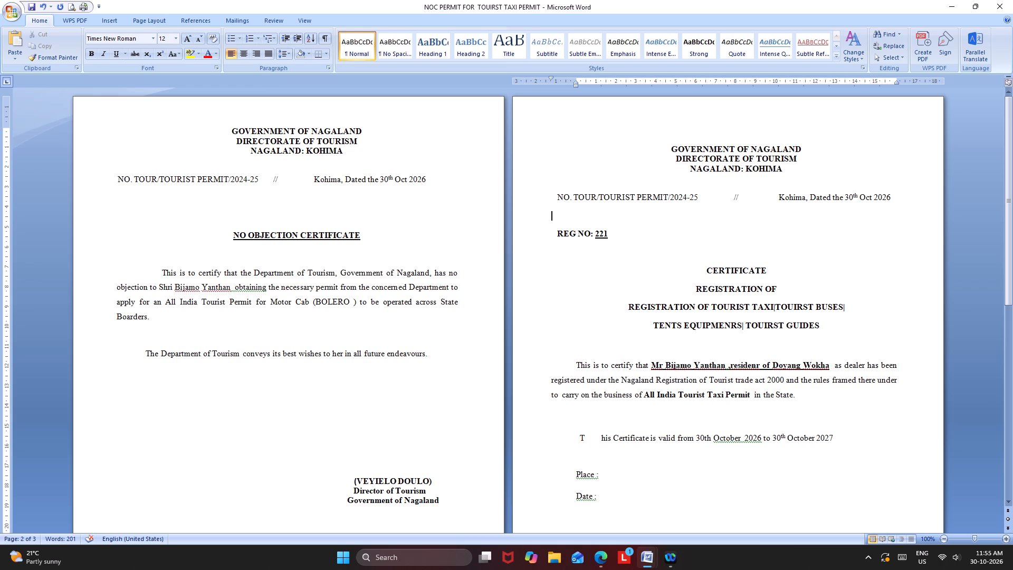
pyautogui.moveTo(557, 196); pyautogui.dragTo(707, 197)
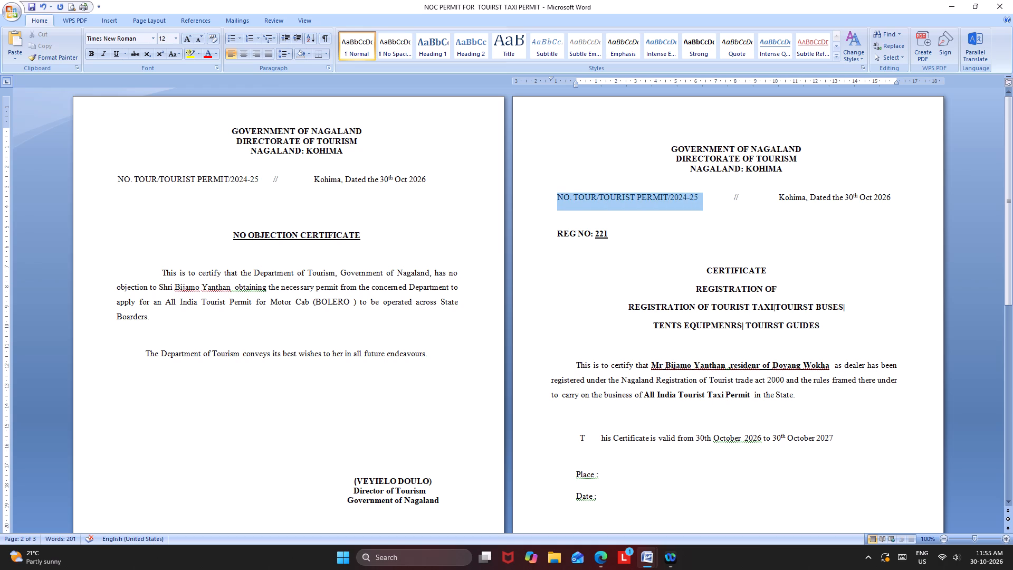
pyautogui.moveTo(707, 197); pyautogui.dragTo(706, 196)
pyautogui.moveTo(560, 233); pyautogui.dragTo(614, 232)
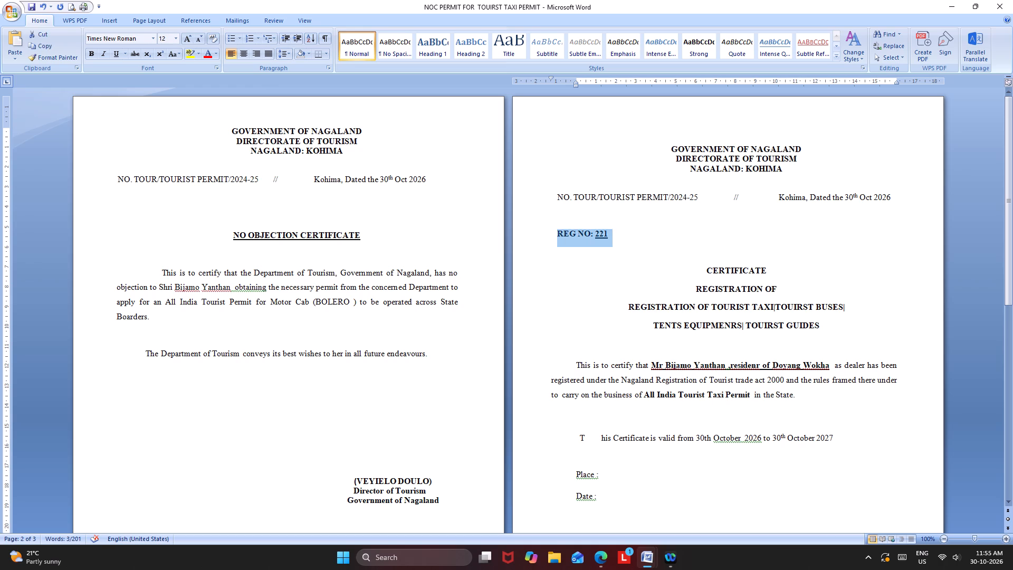
pyautogui.moveTo(614, 232); pyautogui.dragTo(615, 232)
pyautogui.press('BackSpace')
pyautogui.click(607, 234)
pyautogui.press('BackSpace')
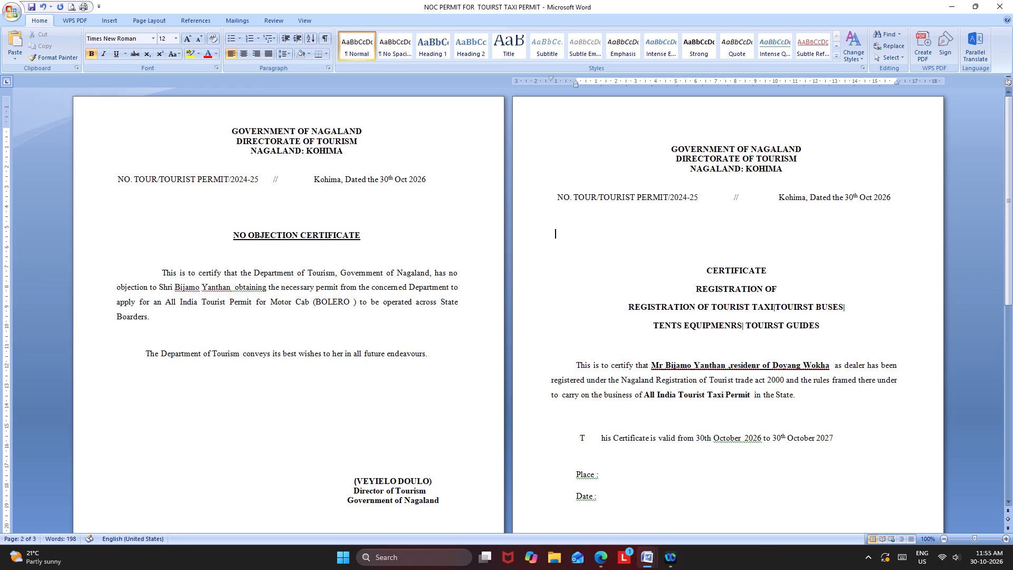
# Correct the misspelled "residenr" to "resident" in the second page's certification paragraph.
pyautogui.click(759, 365)
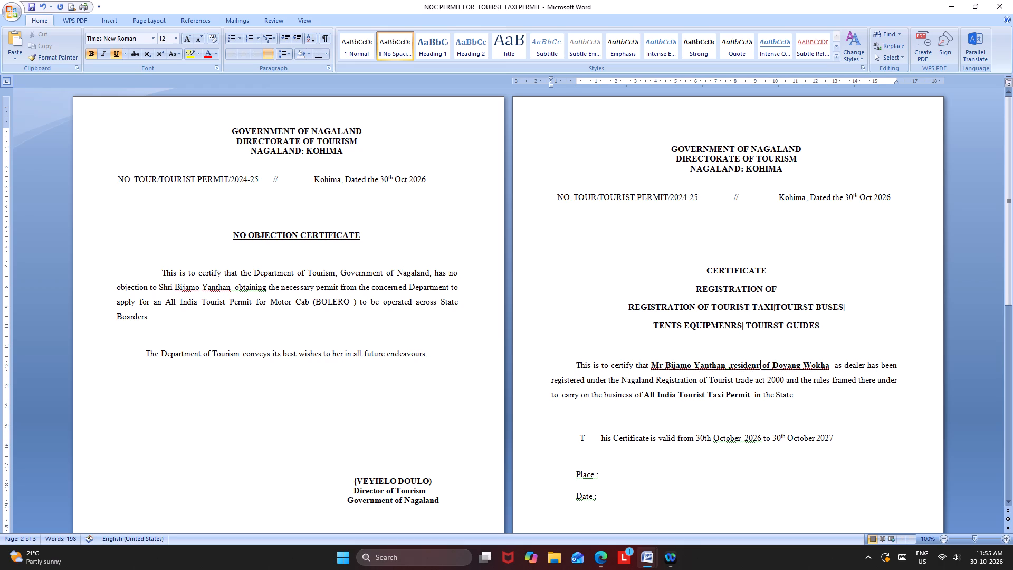
pyautogui.press('BackSpace')
pyautogui.press('t')
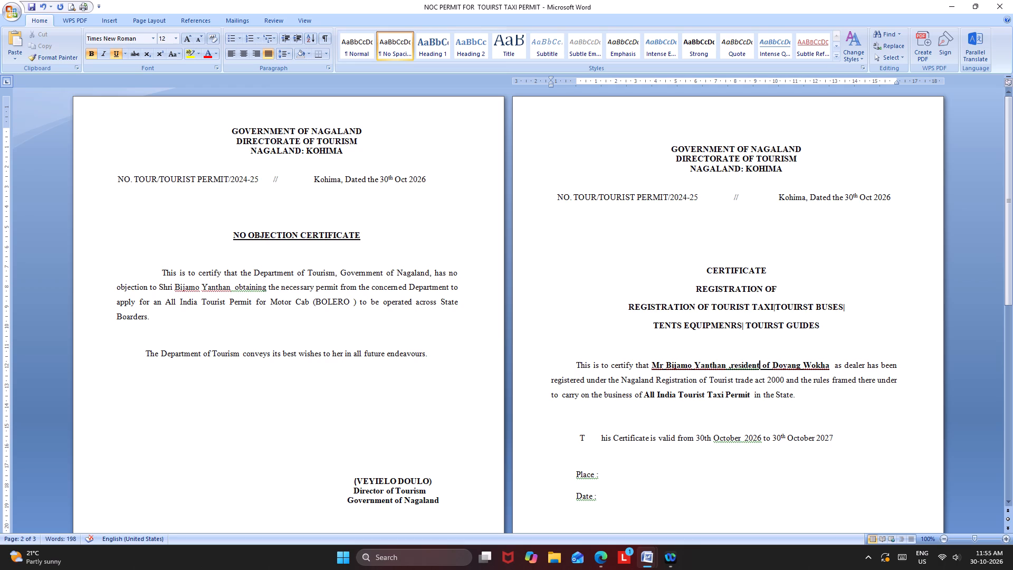
pyautogui.rightClick(751, 366)
pyautogui.click(793, 391)
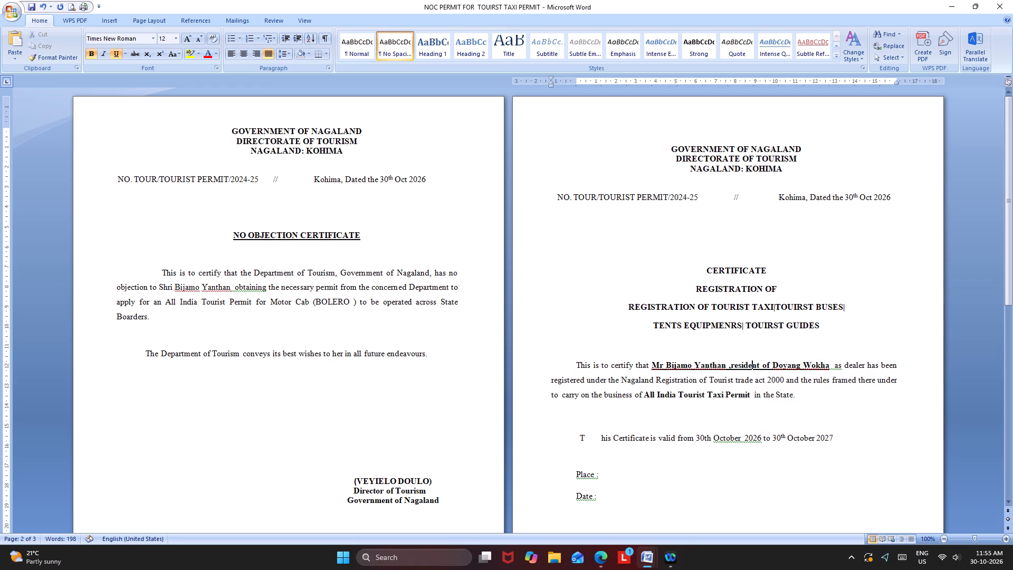
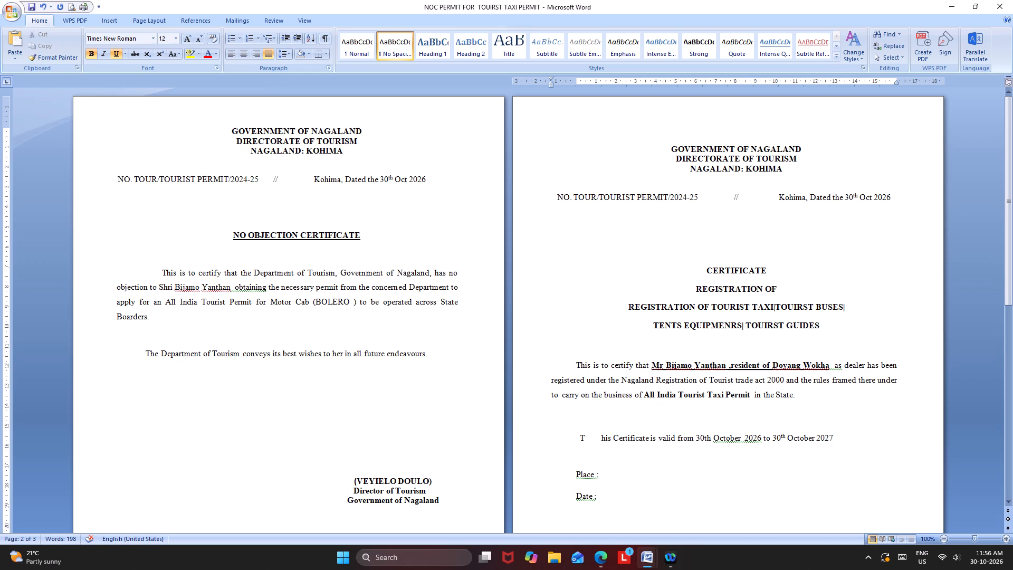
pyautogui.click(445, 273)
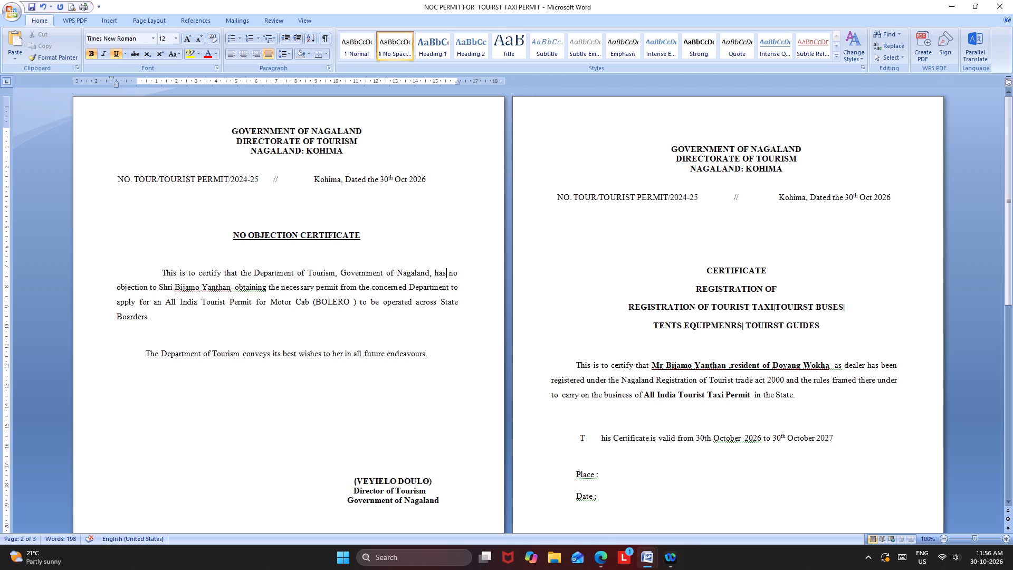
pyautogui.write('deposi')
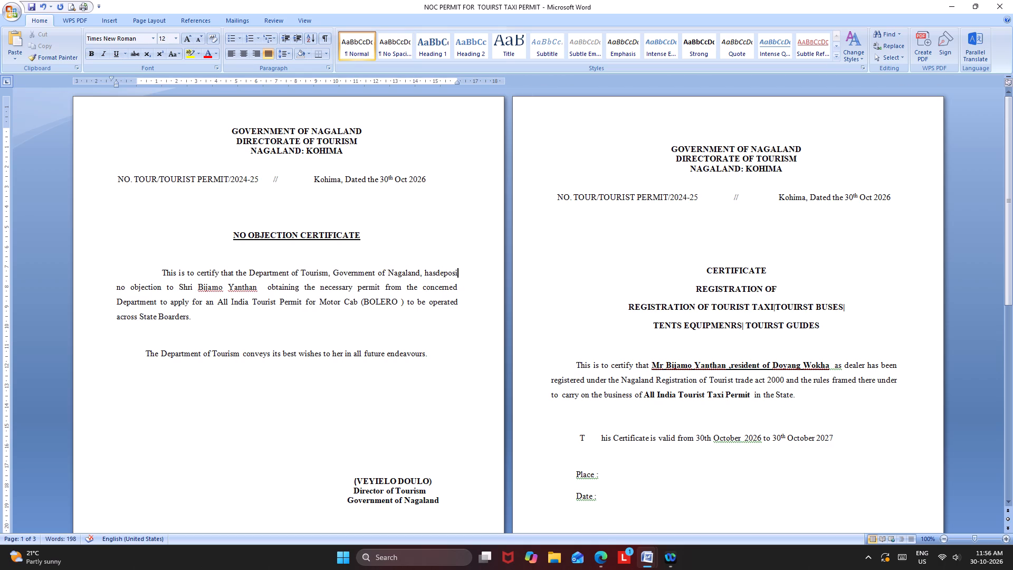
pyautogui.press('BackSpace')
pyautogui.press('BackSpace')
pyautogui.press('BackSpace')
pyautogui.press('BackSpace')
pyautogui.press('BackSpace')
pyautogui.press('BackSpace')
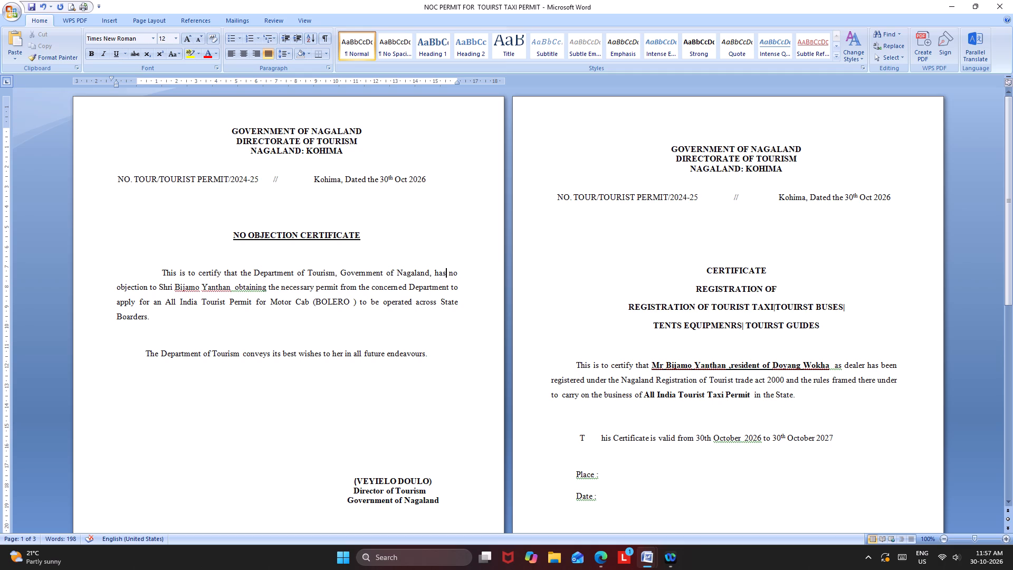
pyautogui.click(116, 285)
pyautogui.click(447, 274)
# Delete the word "concerned" before "Department" in the first page's No Objection Certificate paragraph.
pyautogui.moveTo(373, 287); pyautogui.dragTo(397, 287)
pyautogui.moveTo(397, 287); pyautogui.dragTo(406, 286)
pyautogui.press('BackSpace')
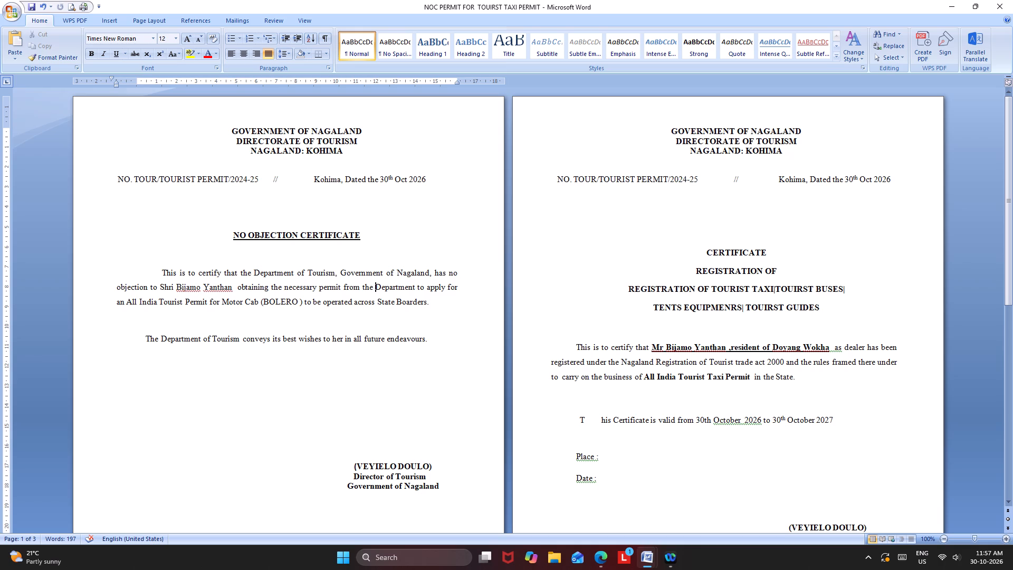
# Delete "for Motor Cab" before "(BOLERO )" in the No Objection Certificate paragraph.
pyautogui.moveTo(244, 300); pyautogui.dragTo(257, 300)
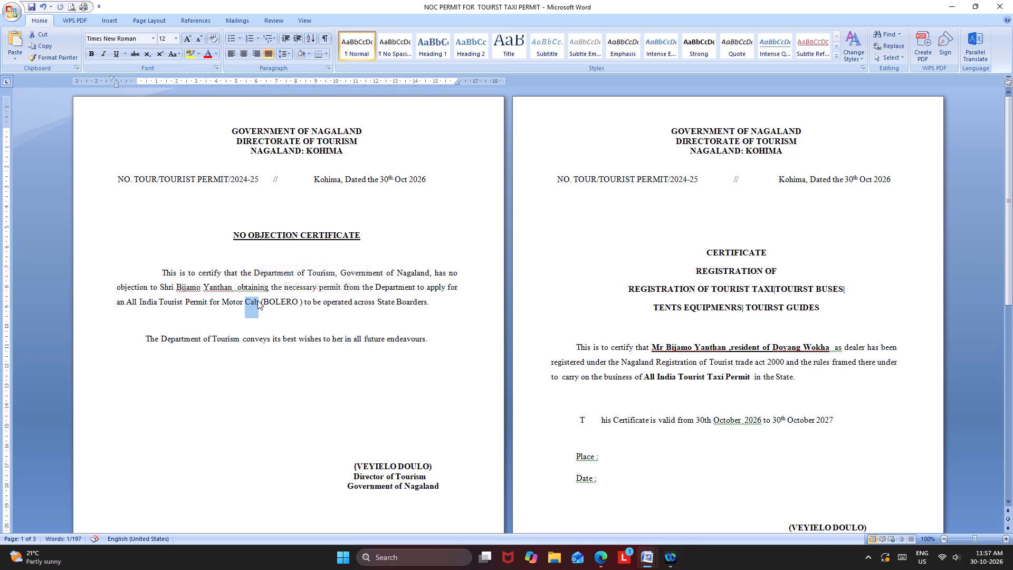
pyautogui.press('BackSpace')
pyautogui.press('BackSpace')
pyautogui.press('BackSpace')
pyautogui.press('BackSpace')
pyautogui.press('BackSpace')
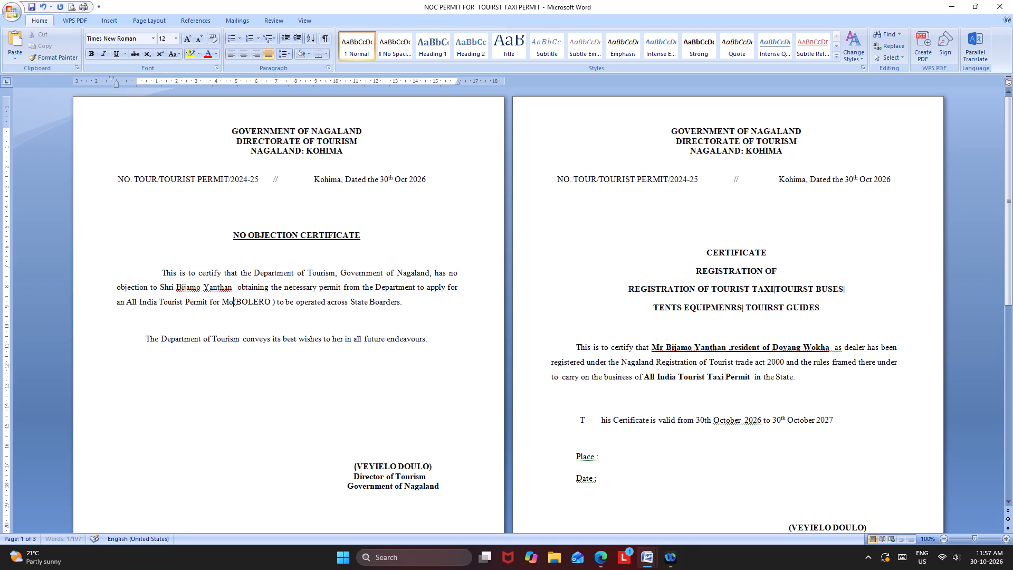
pyautogui.press('BackSpace')
pyautogui.press('BackSpace')
pyautogui.press('BackSpace')
pyautogui.press('BackSpace')
pyautogui.press('BackSpace')
pyautogui.press('BackSpace')
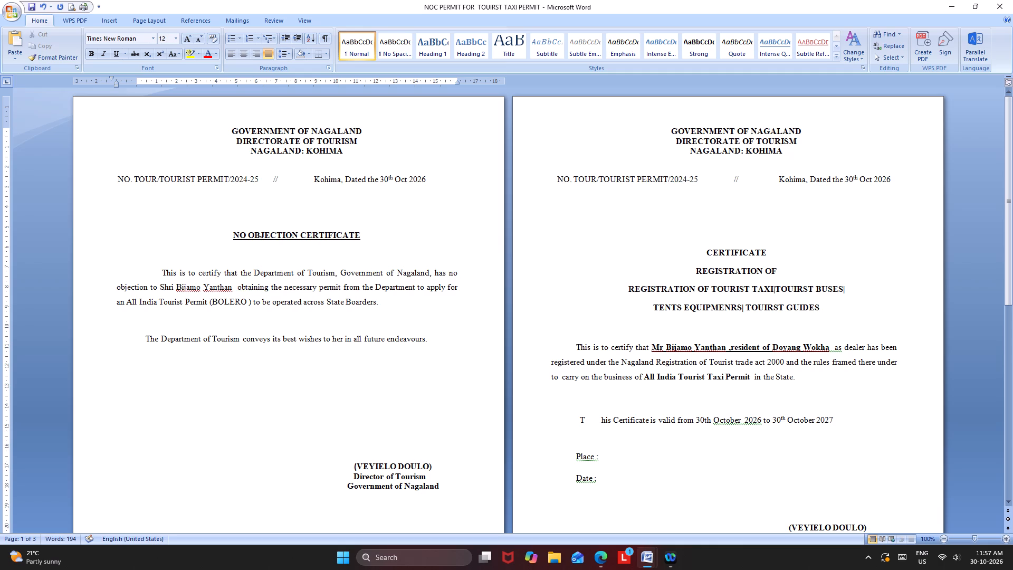
# Insert "Taxi" between "Tourist" and "Permit" in the No Objection Certificate paragraph.
pyautogui.click(186, 302)
pyautogui.press('space')
pyautogui.write('axi')
pyautogui.press('space')
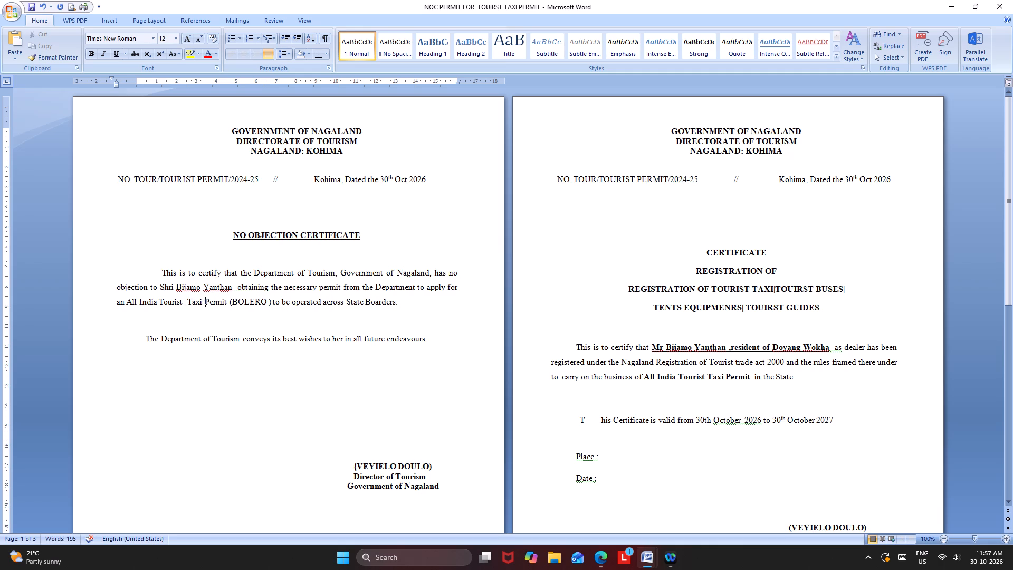
pyautogui.click(162, 271)
pyautogui.moveTo(370, 375); pyautogui.dragTo(370, 364)
pyautogui.moveTo(255, 130); pyautogui.dragTo(517, 488)
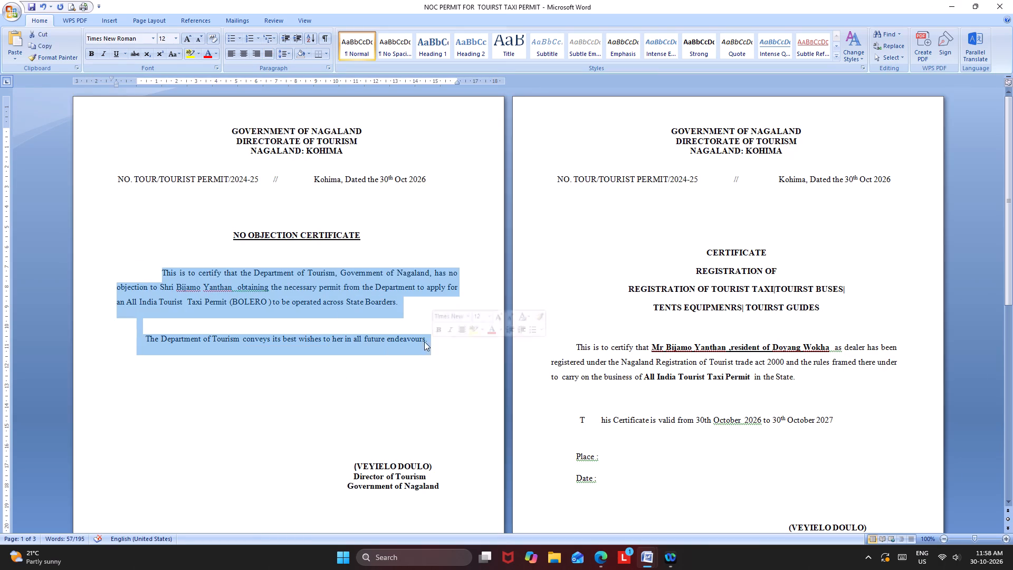
pyautogui.press('BackSpace')
pyautogui.rightClick(218, 275)
pyautogui.click(251, 303)
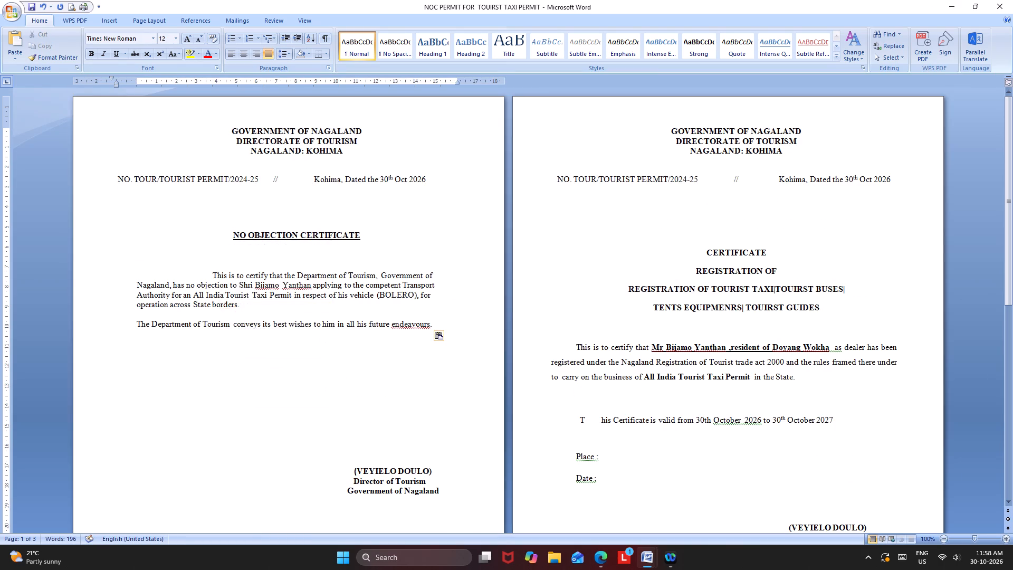
# Remove the first-line indentation from the No Objection Certificate's body and extend both paragraphs' left indent about 1.3 cm into the margin.
pyautogui.moveTo(209, 275); pyautogui.dragTo(427, 330)
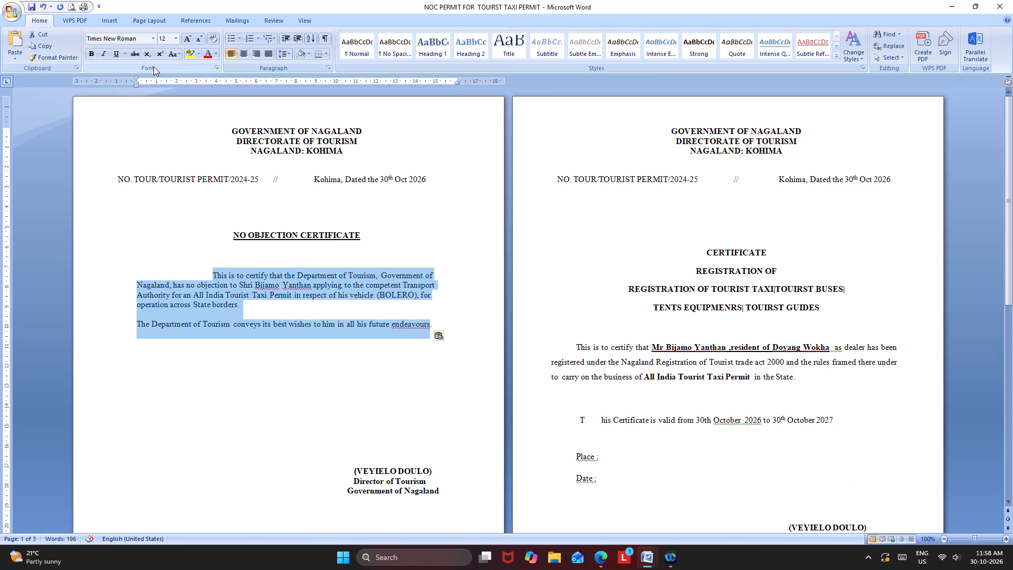
pyautogui.moveTo(139, 78); pyautogui.dragTo(120, 78)
pyautogui.moveTo(135, 78); pyautogui.dragTo(110, 80)
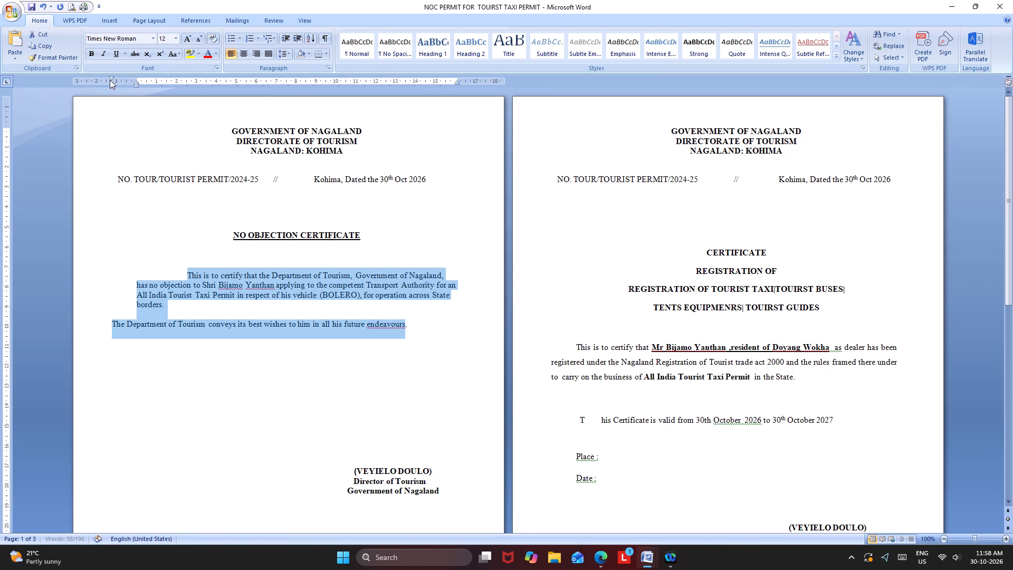
pyautogui.click(256, 244)
pyautogui.click(188, 275)
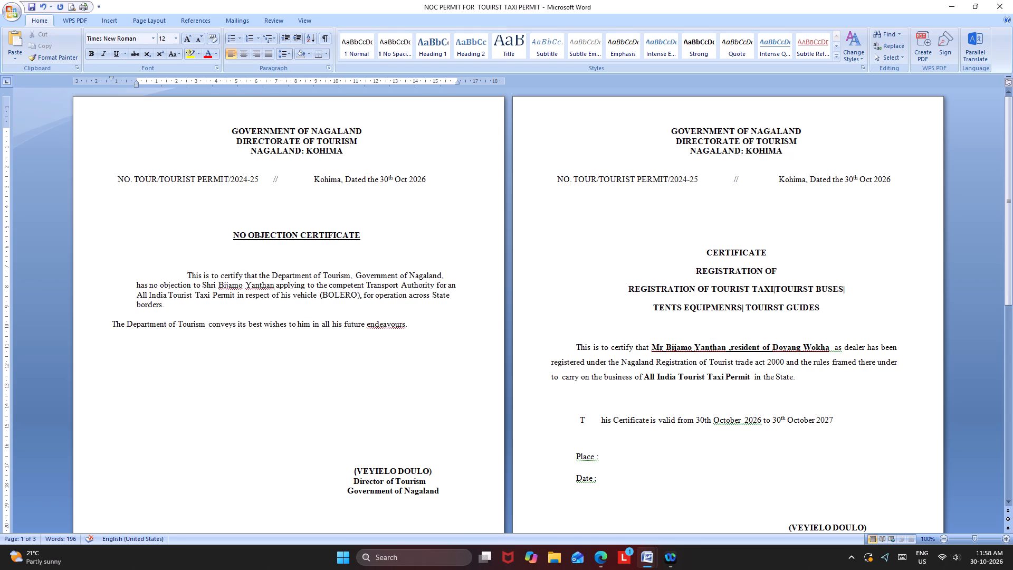
pyautogui.press('BackSpace')
pyautogui.press('BackSpace')
pyautogui.moveTo(142, 271); pyautogui.dragTo(434, 296)
pyautogui.moveTo(135, 83); pyautogui.dragTo(110, 85)
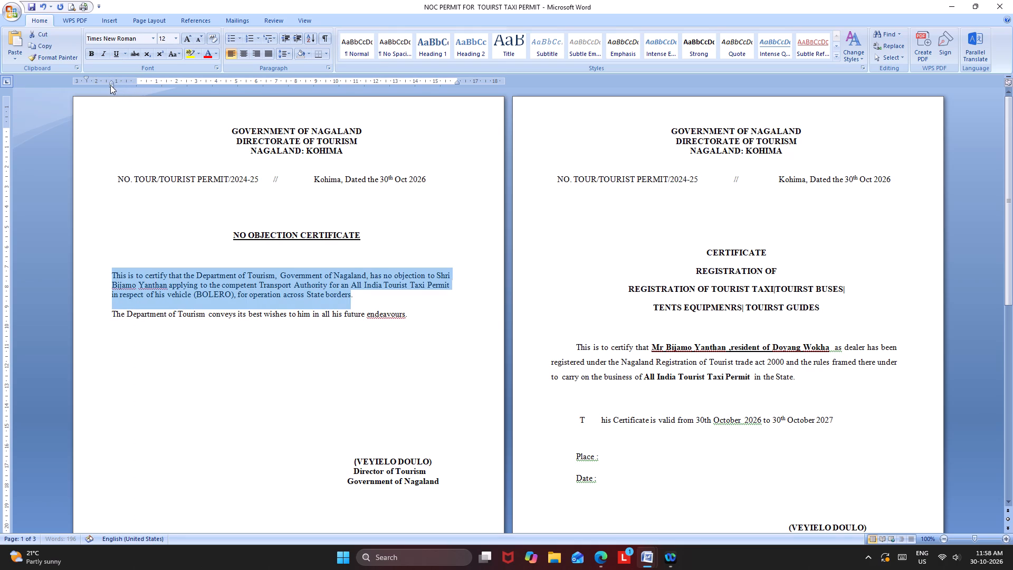
pyautogui.click(171, 180)
# Set the line spacing of both No Objection Certificate body paragraphs to 1.5.
pyautogui.moveTo(113, 272); pyautogui.dragTo(452, 331)
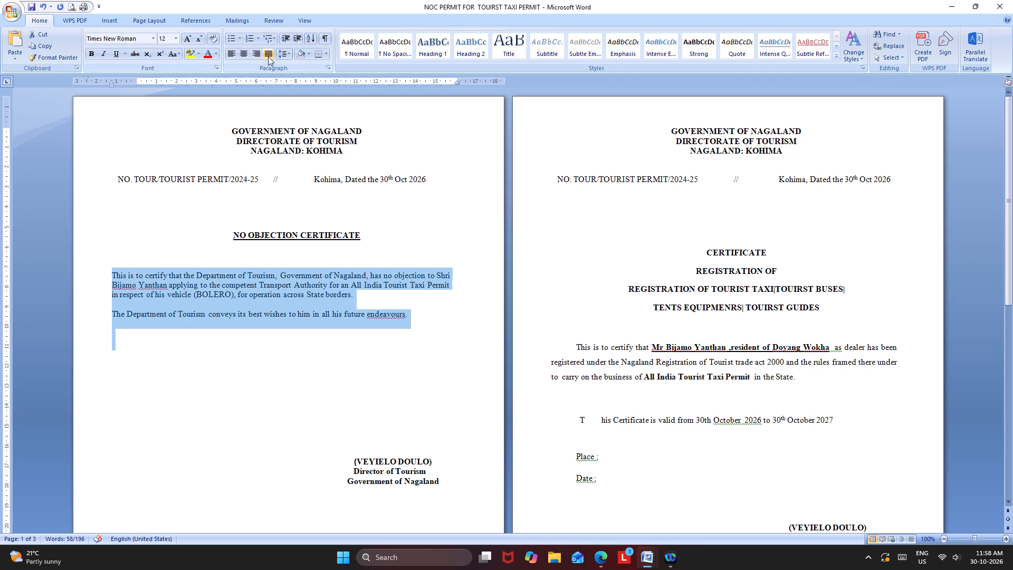
pyautogui.click(291, 56)
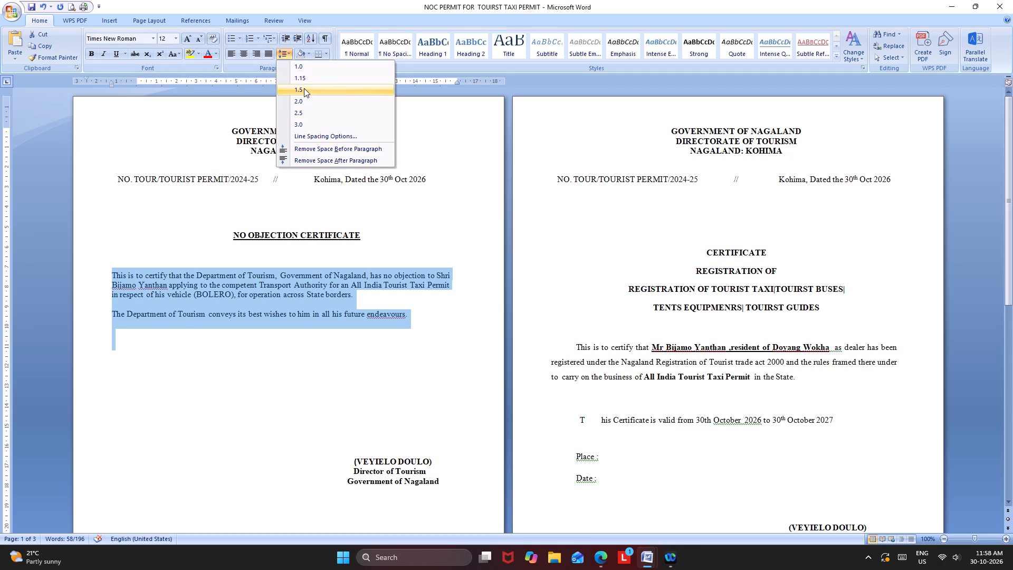
pyautogui.click(304, 89)
pyautogui.click(122, 334)
# Indent the first line of both No Objection Certificate body paragraphs by one tab stop and justify the "This is to certify" paragraph.
pyautogui.click(110, 277)
pyautogui.press('Tab')
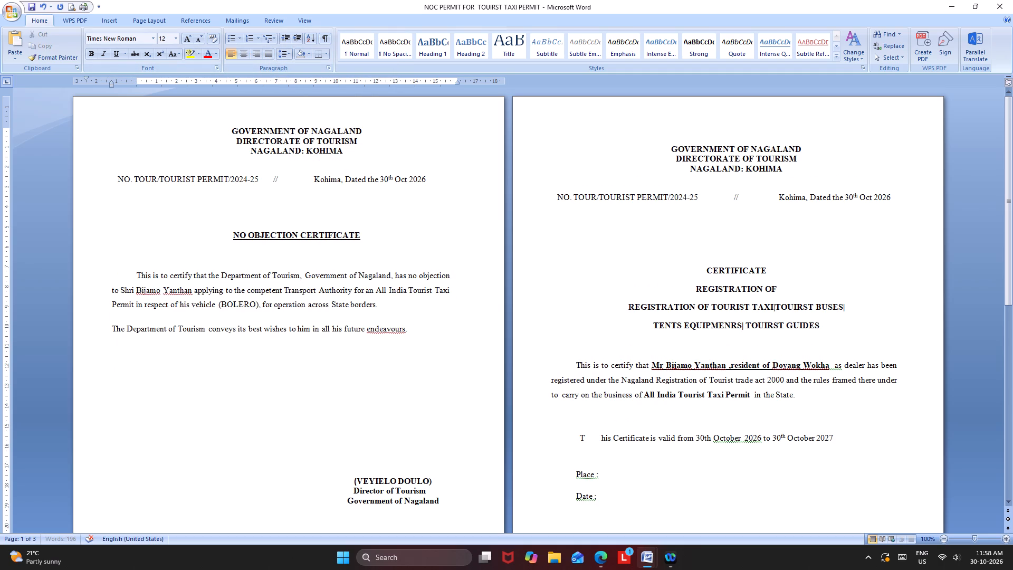
pyautogui.moveTo(138, 273); pyautogui.dragTo(390, 305)
pyautogui.click(267, 51)
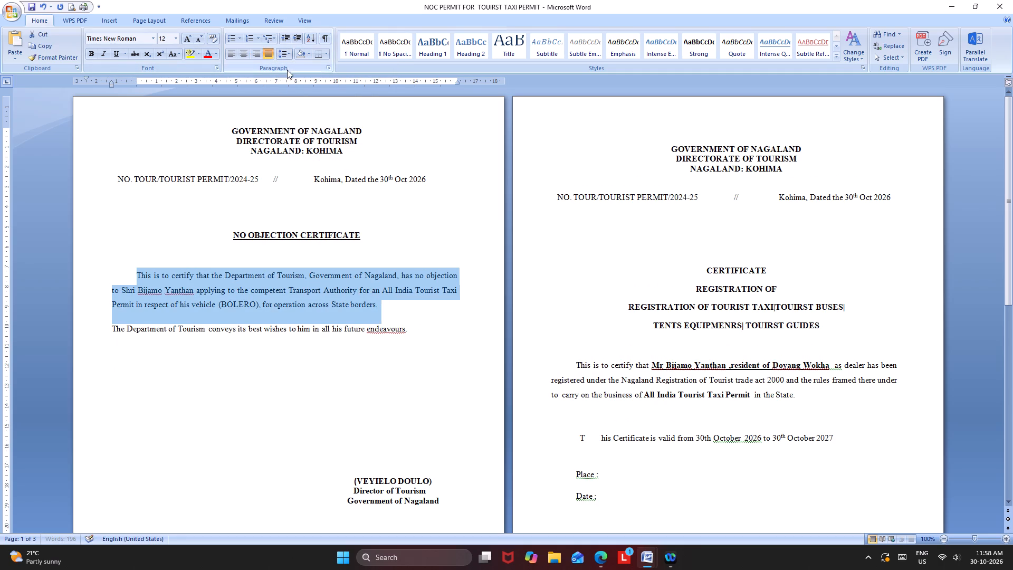
pyautogui.click(429, 306)
pyautogui.click(113, 326)
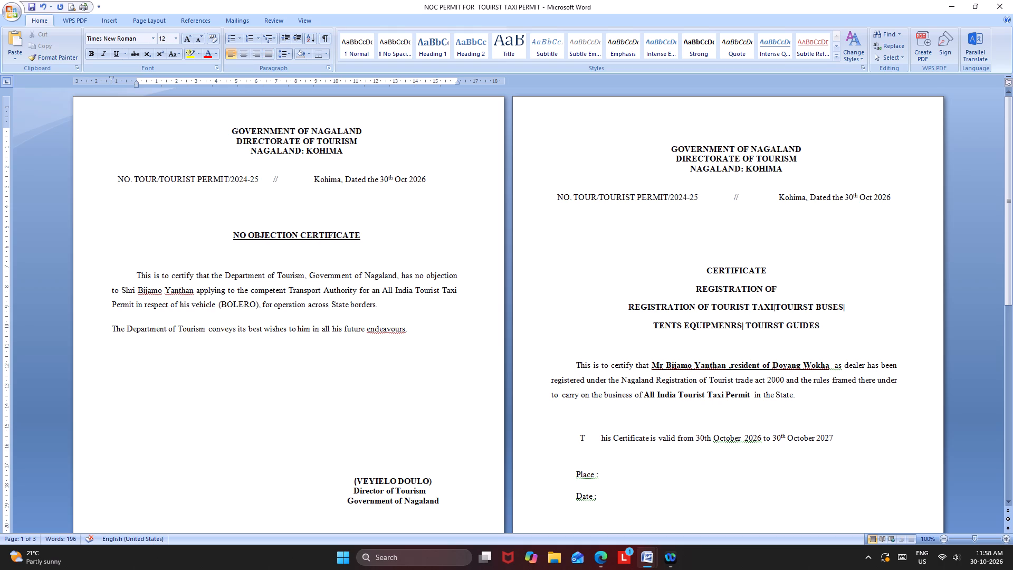
pyautogui.click(113, 326)
pyautogui.press('Tab')
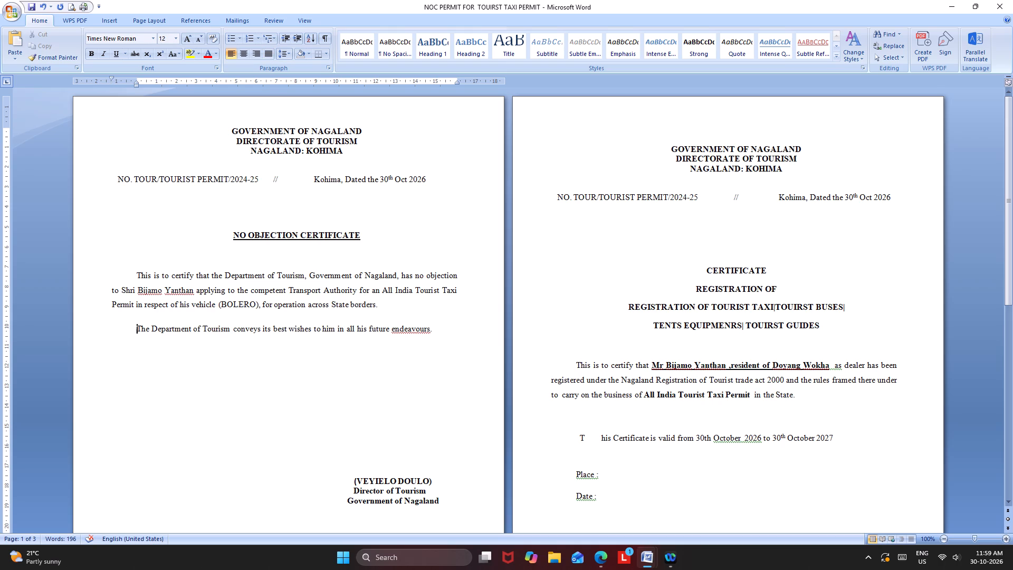
# After the applicant's name in the No Objection Certificate, insert "resident of", the locality given on the second page, and "who is".
pyautogui.moveTo(126, 289); pyautogui.dragTo(192, 291)
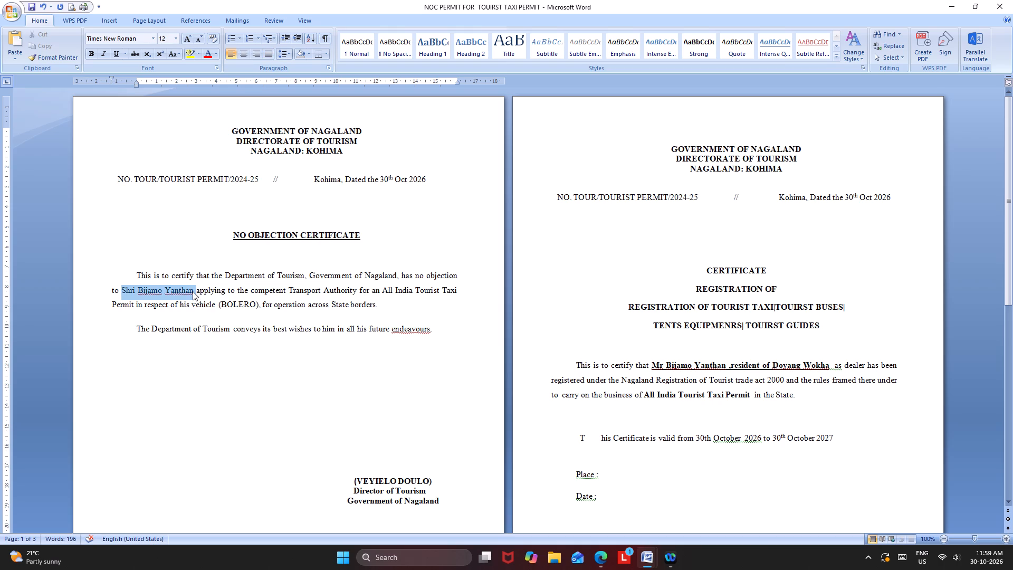
pyautogui.click(193, 296)
pyautogui.click(194, 292)
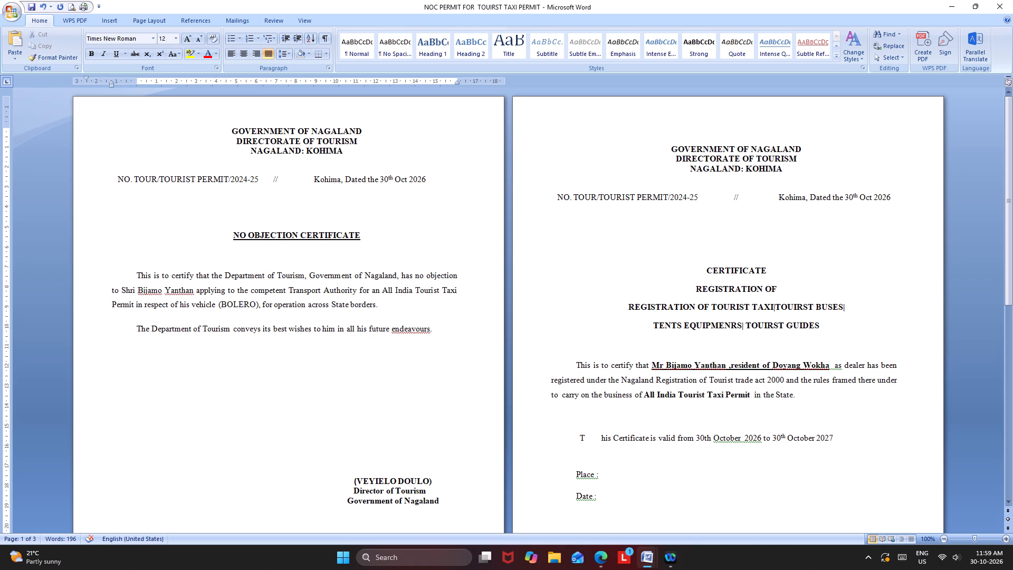
pyautogui.press('space')
pyautogui.write('resident id')
pyautogui.press('space')
pyautogui.press('BackSpace')
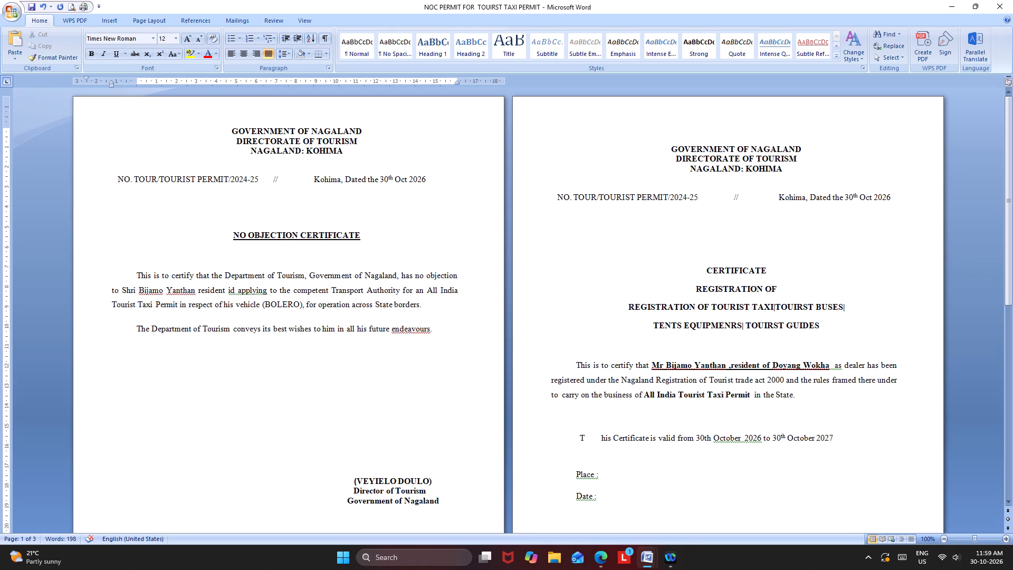
pyautogui.press('BackSpace')
pyautogui.press('BackSpace')
pyautogui.press('BackSpace')
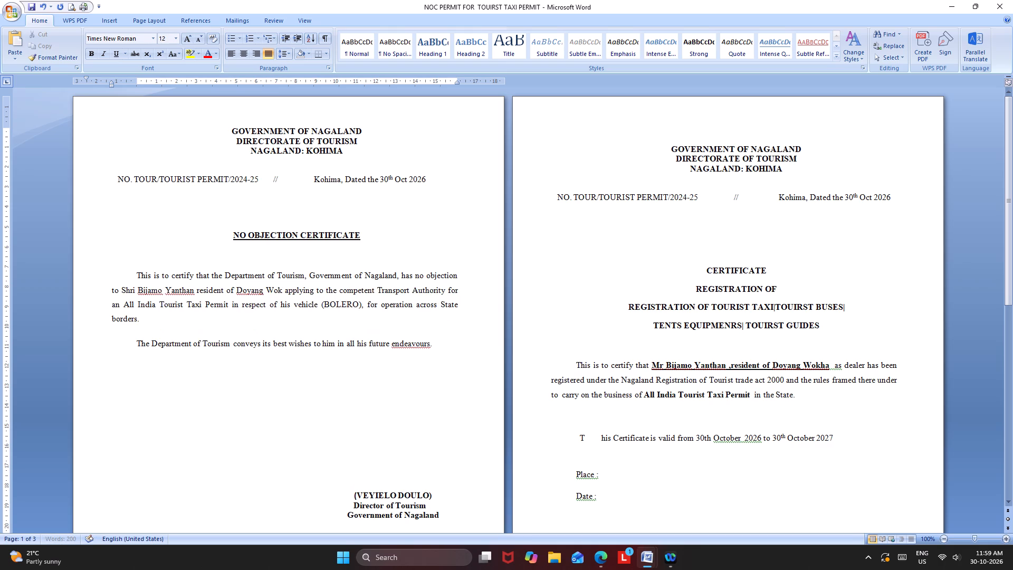
pyautogui.press('space')
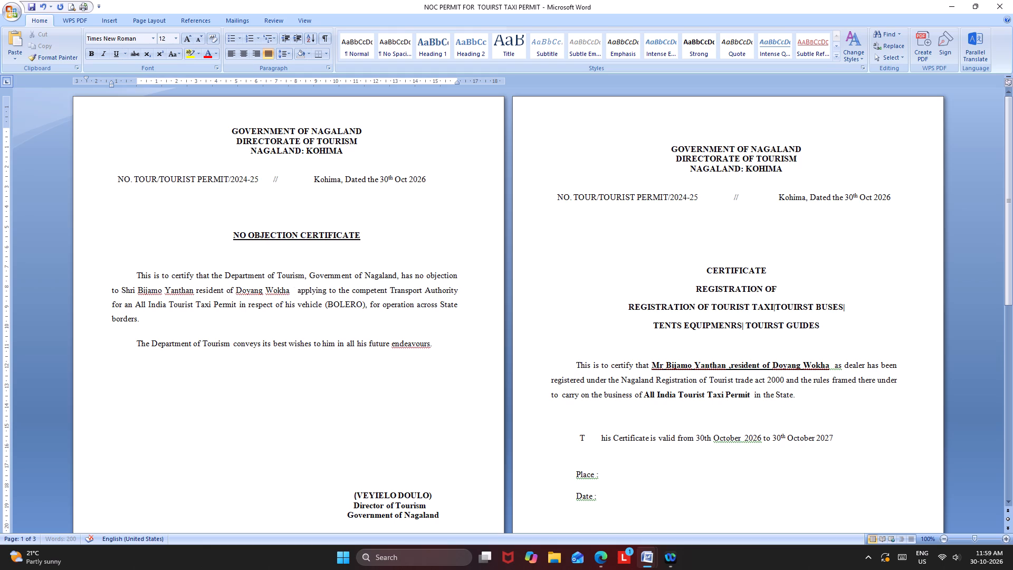
pyautogui.write('who is')
pyautogui.press('space')
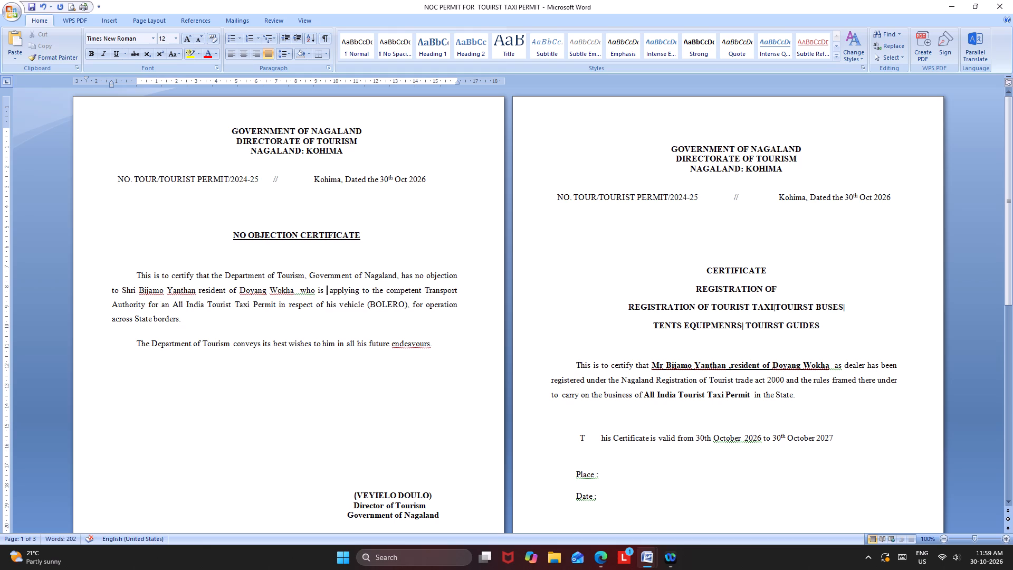
pyautogui.rightClick(289, 287)
pyautogui.click(261, 327)
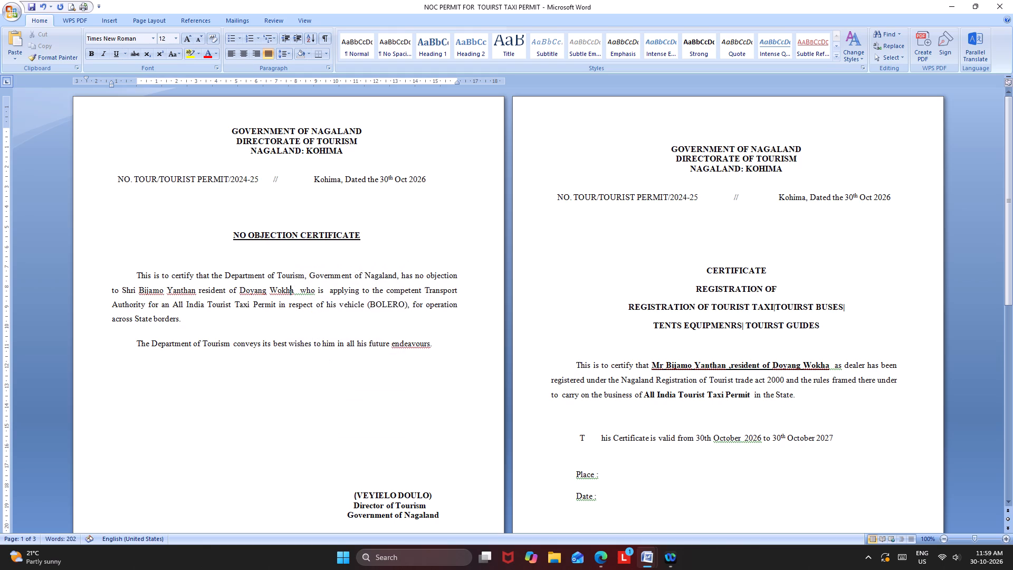
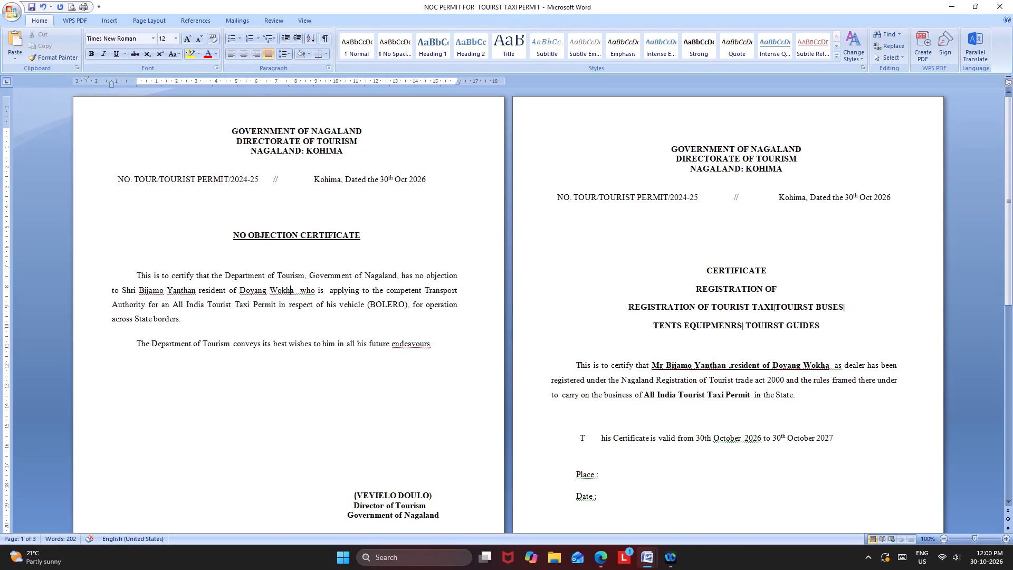
# Print two copies of page 1, the No Objection Certificate, on the EPSON L3210 Series printer.
pyautogui.click(297, 287)
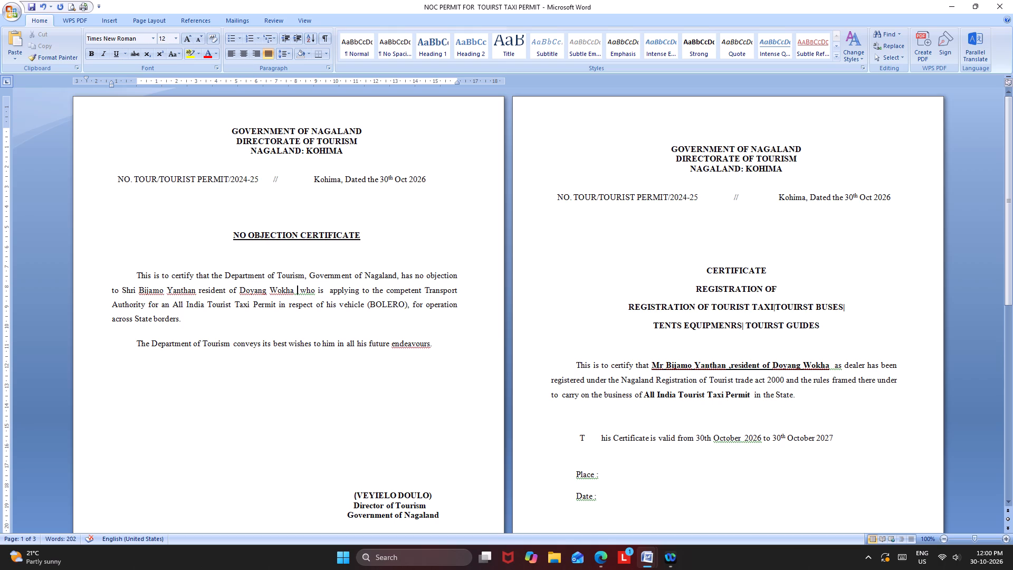
pyautogui.scroll(1, 278, 345)
pyautogui.scroll(-2, 278, 345)
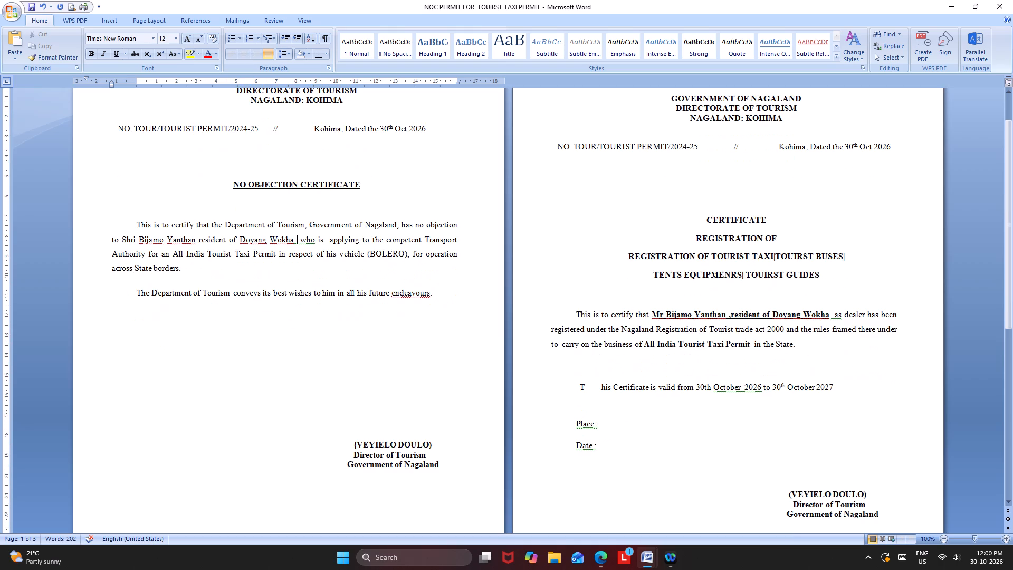
pyautogui.hotkey('ctrl', 'p')
pyautogui.click(613, 284)
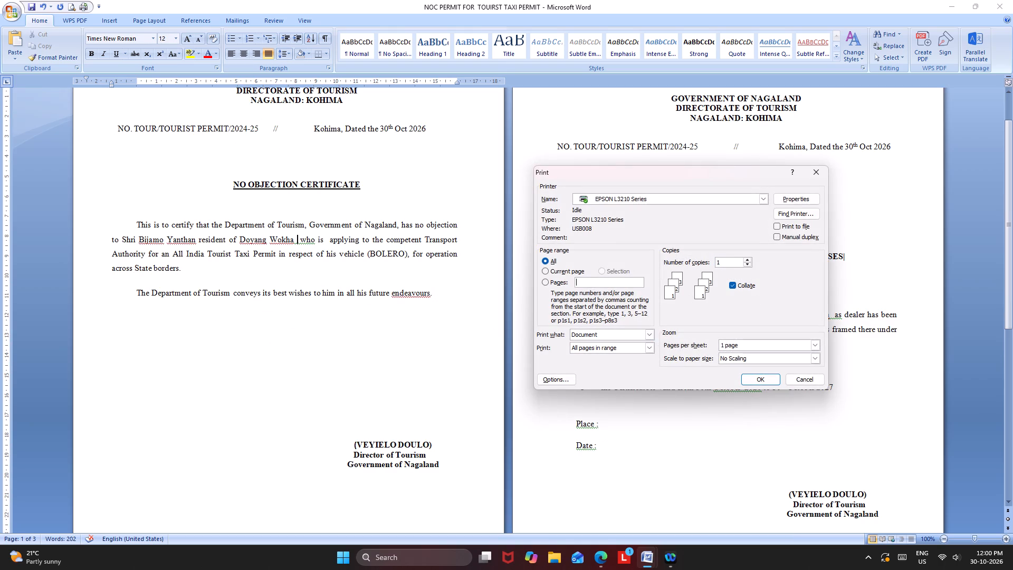
pyautogui.press('1')
pyautogui.click(749, 260)
pyautogui.click(767, 381)
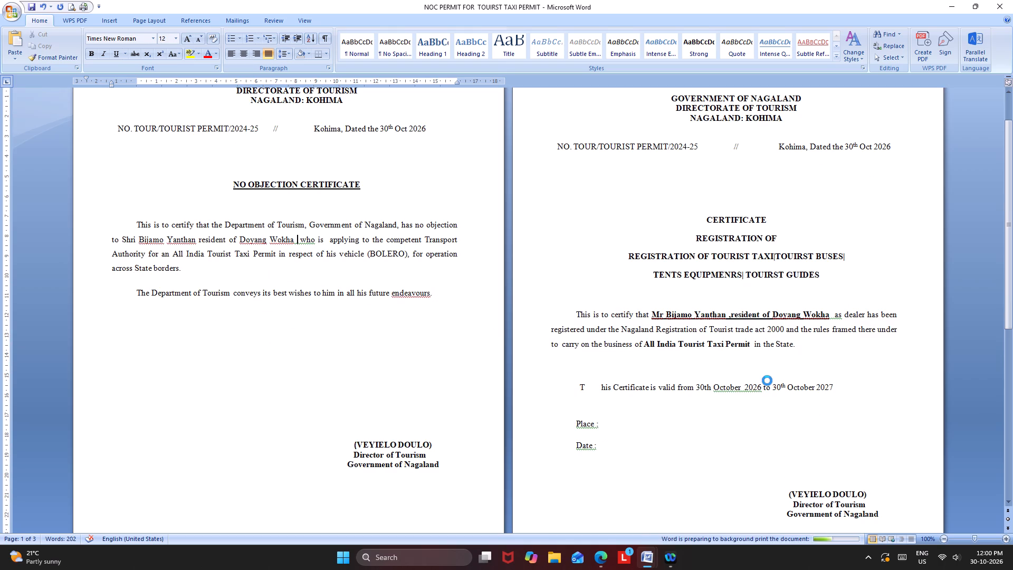
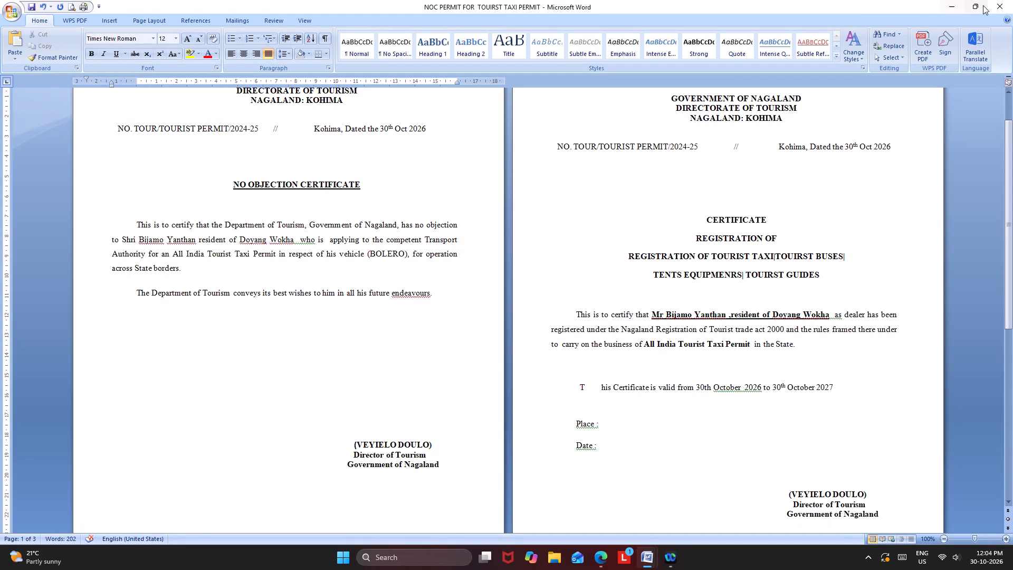
# Close the NOC permit document and save its changes.
pyautogui.click(1003, 5)
pyautogui.click(477, 301)
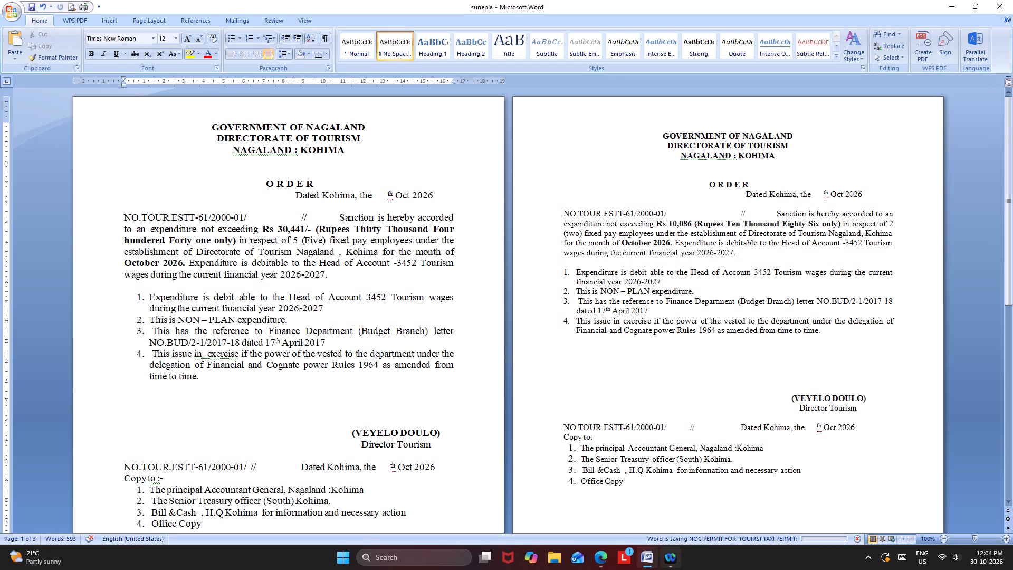
# Set the text of the second sanction order, for Rs 10,086, in the sunepla document to font size 14.
pyautogui.scroll(-15, 657, 355)
pyautogui.scroll(1, 658, 355)
pyautogui.scroll(-4, 658, 355)
pyautogui.scroll(1, 658, 355)
pyautogui.scroll(-3, 658, 355)
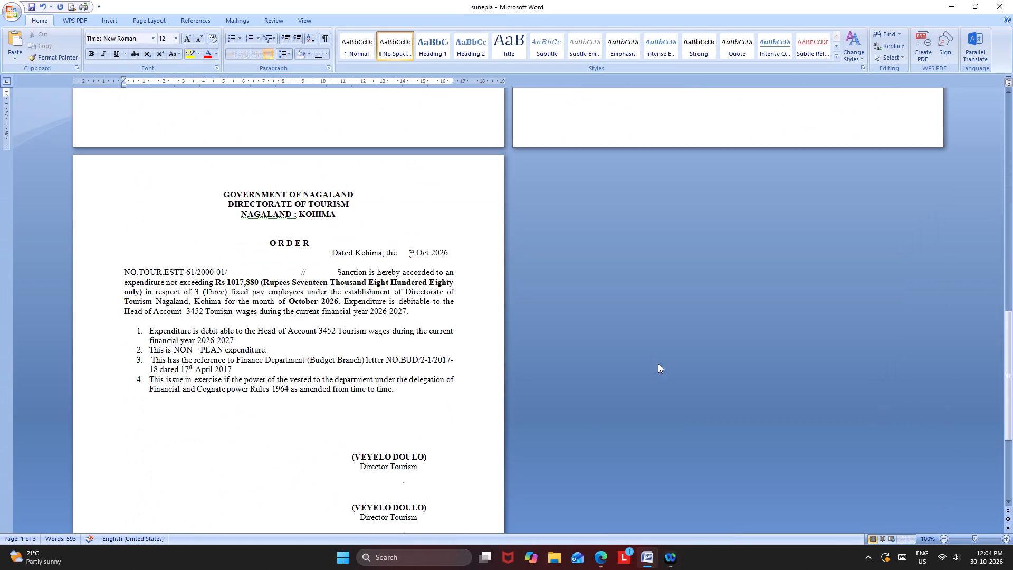
pyautogui.scroll(1, 244, 427)
pyautogui.scroll(-2, 244, 427)
pyautogui.scroll(17, 244, 427)
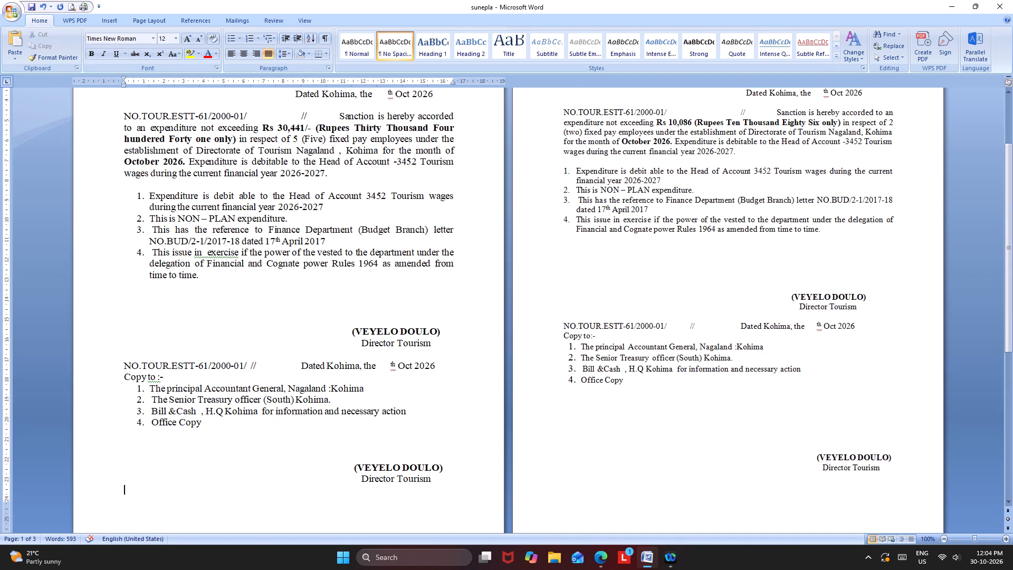
pyautogui.scroll(5, 572, 282)
pyautogui.moveTo(671, 132); pyautogui.dragTo(910, 554)
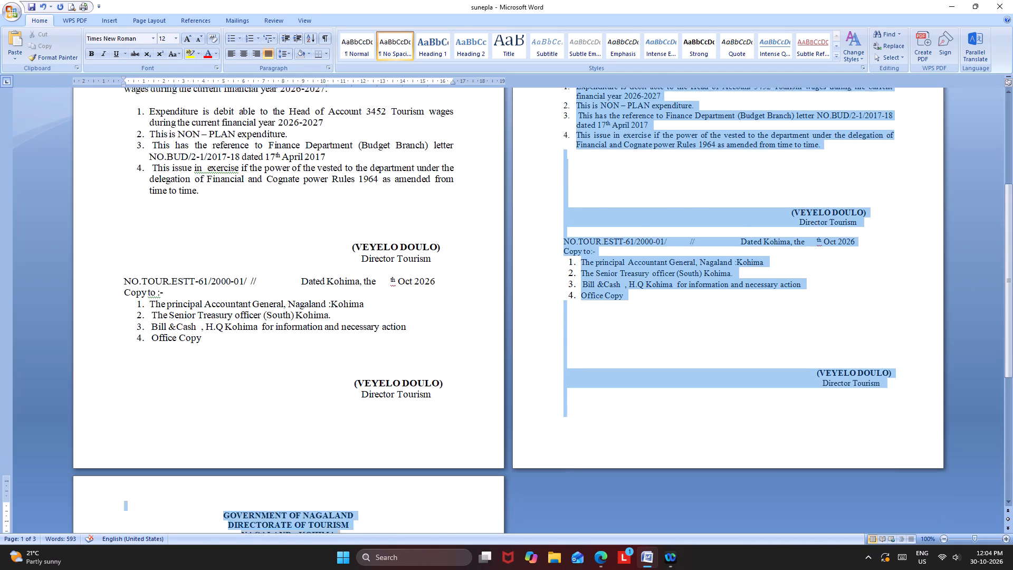
pyautogui.moveTo(910, 554); pyautogui.dragTo(878, 366)
pyautogui.click(177, 39)
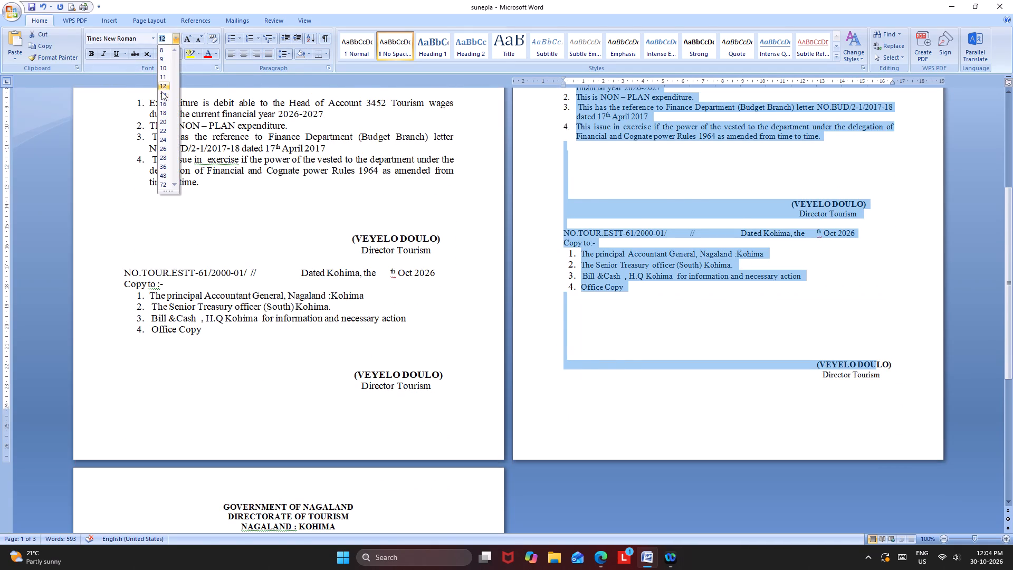
pyautogui.click(161, 92)
pyautogui.click(508, 214)
# Delete four blank lines above the upper director signature block in the second sanction order.
pyautogui.scroll(8, 496, 287)
pyautogui.scroll(-1, 496, 287)
pyautogui.scroll(1, 499, 286)
pyautogui.scroll(-2, 496, 279)
pyautogui.scroll(7, 496, 279)
pyautogui.middleClick(496, 279)
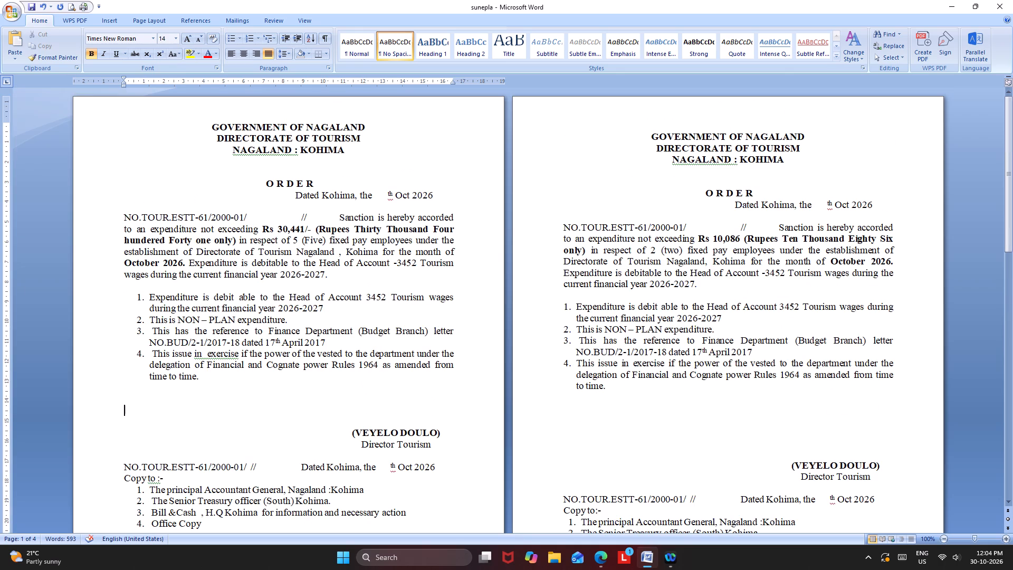
pyautogui.scroll(-3, 758, 204)
pyautogui.scroll(1, 758, 204)
pyautogui.scroll(-2, 758, 204)
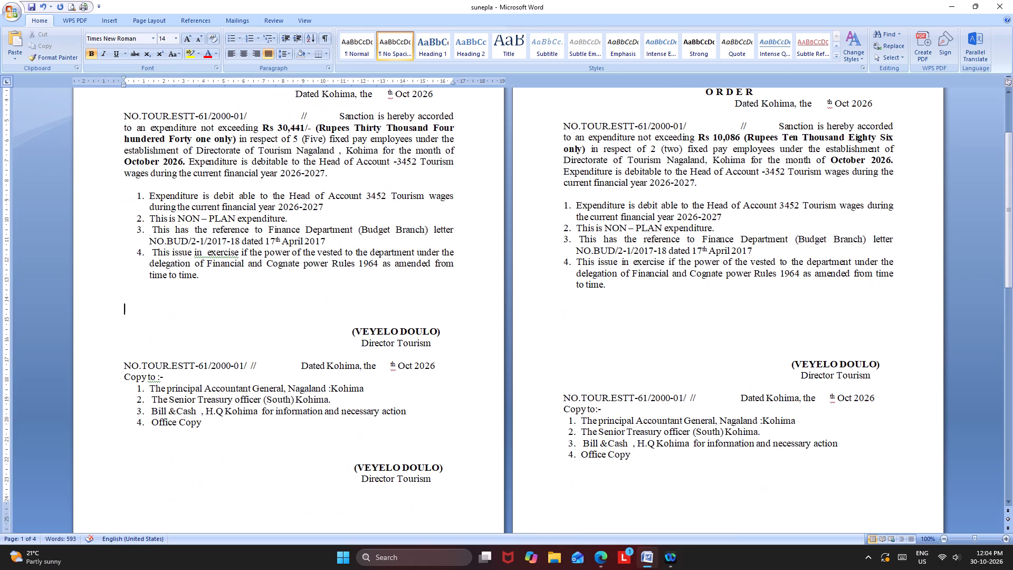
pyautogui.scroll(-2, 828, 340)
pyautogui.scroll(1, 828, 340)
pyautogui.scroll(-3, 828, 340)
pyautogui.click(818, 250)
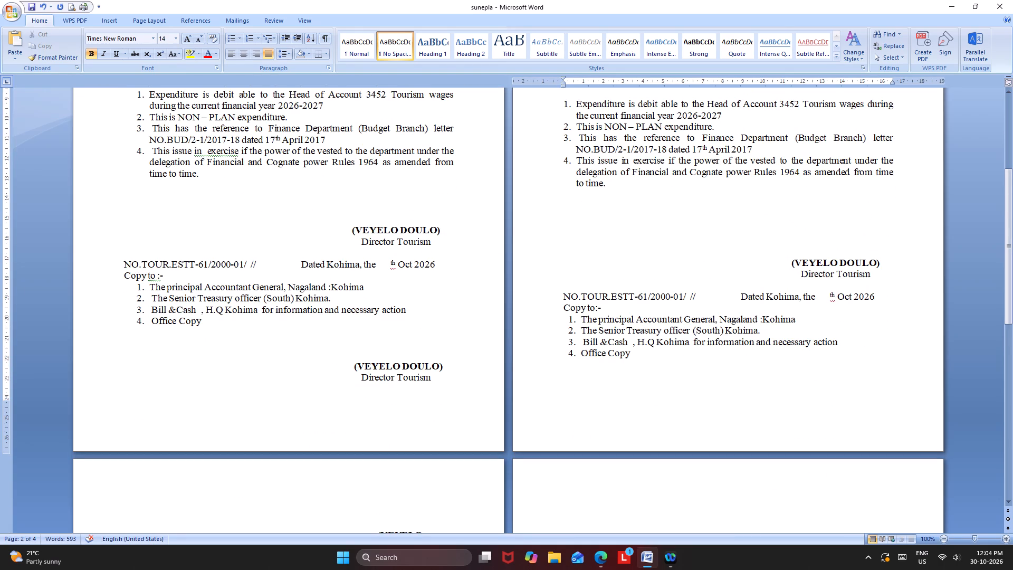
pyautogui.press('BackSpace')
pyautogui.click(810, 232)
pyautogui.press('BackSpace')
pyautogui.press('BackSpace')
pyautogui.press('BackSpace')
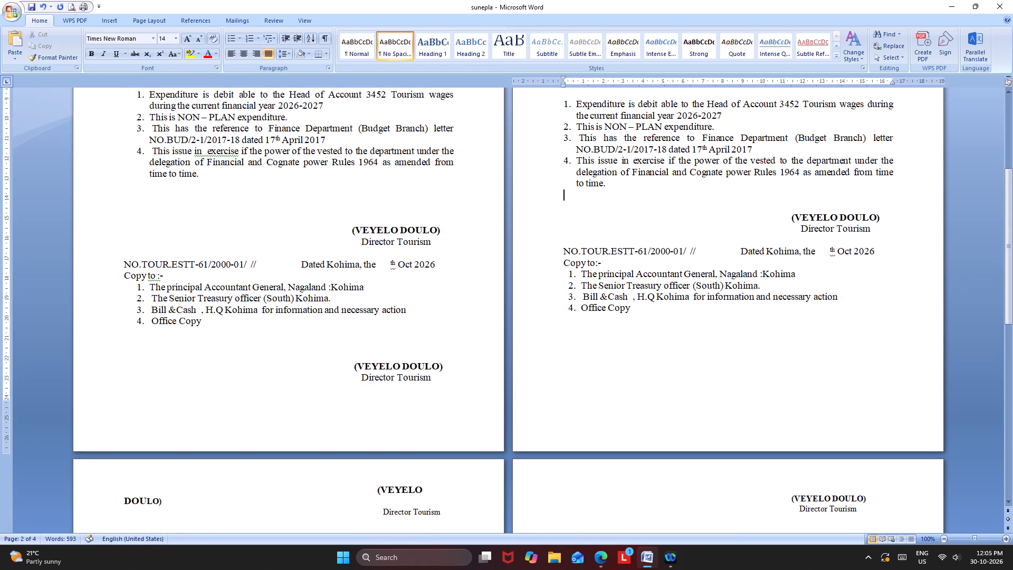
# Reduce the bottom page margin so more of each order's text fits on its page.
pyautogui.scroll(-7, 455, 406)
pyautogui.scroll(5, 473, 349)
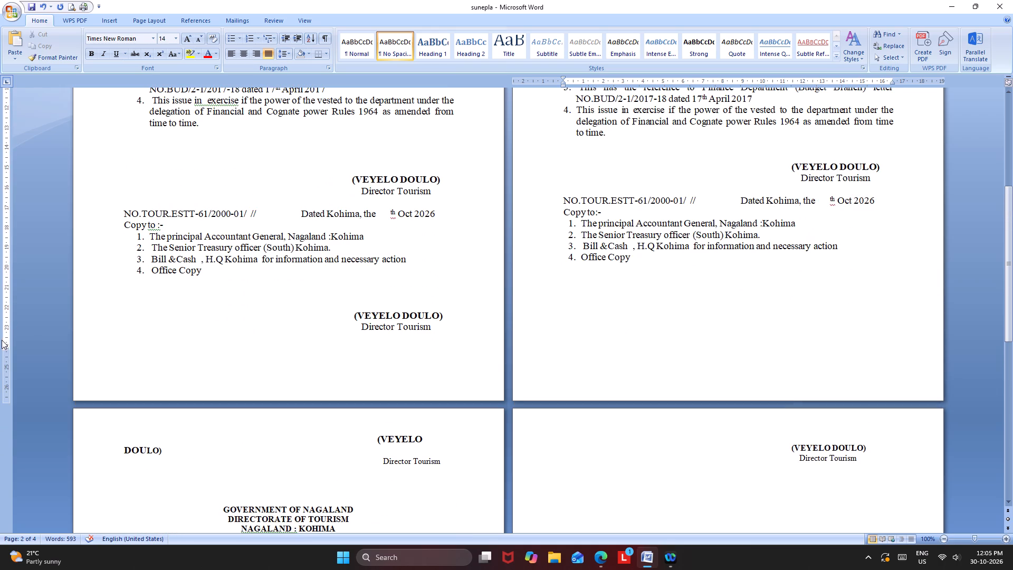
pyautogui.moveTo(3, 343); pyautogui.dragTo(5, 356)
pyautogui.moveTo(6, 349); pyautogui.dragTo(6, 368)
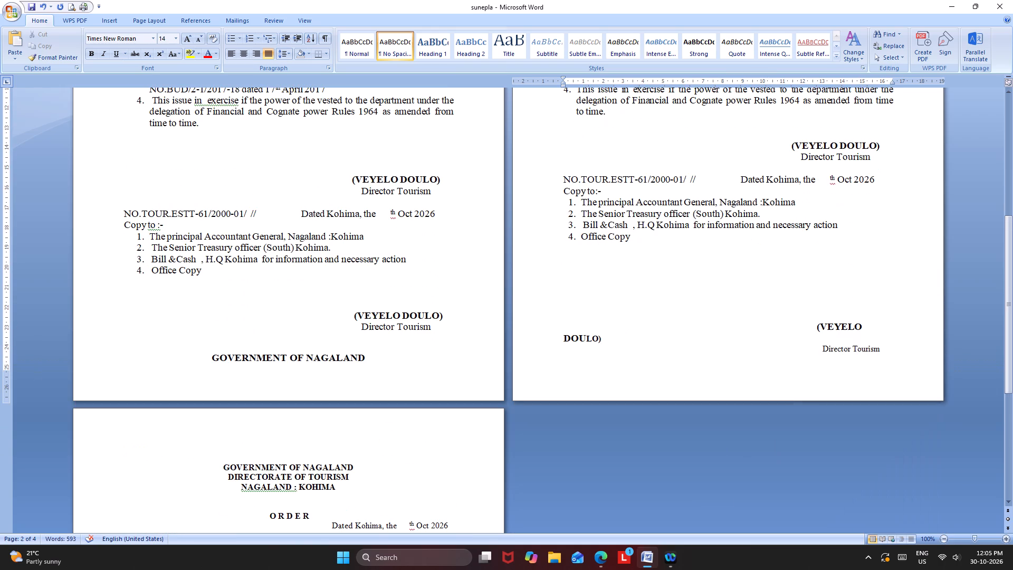
# Close up the space above the second order's lower signature and reduce its indent so the director's name fits on one line.
pyautogui.click(834, 312)
pyautogui.press('BackSpace')
pyautogui.press('BackSpace')
pyautogui.click(812, 305)
pyautogui.press('BackSpace')
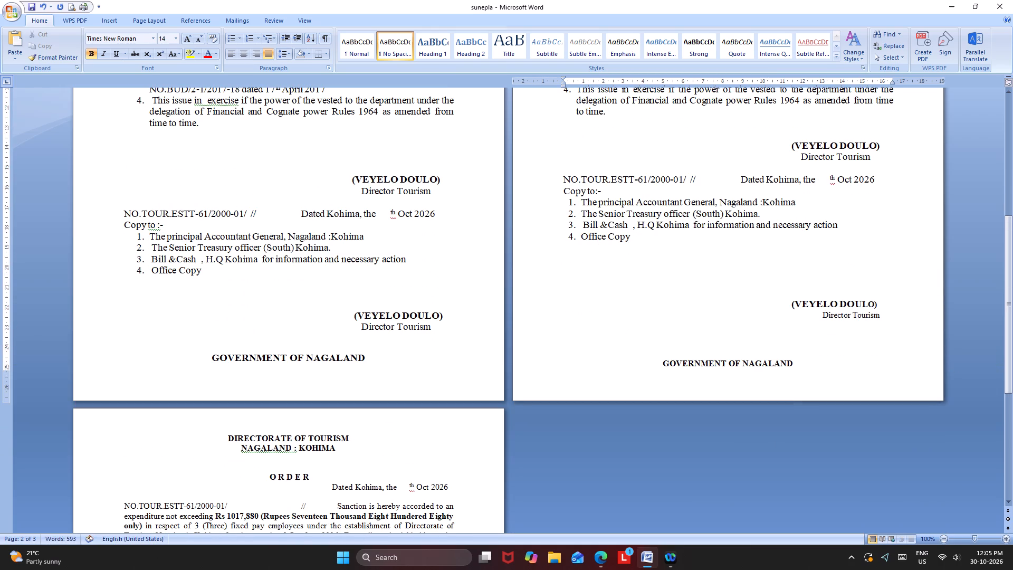
# Adjust the indent of the lower "Director Tourism" line in the second order to align it beneath the director's name.
pyautogui.click(820, 315)
pyautogui.press('BackSpace')
pyautogui.press('BackSpace')
pyautogui.press('BackSpace')
pyautogui.press('BackSpace')
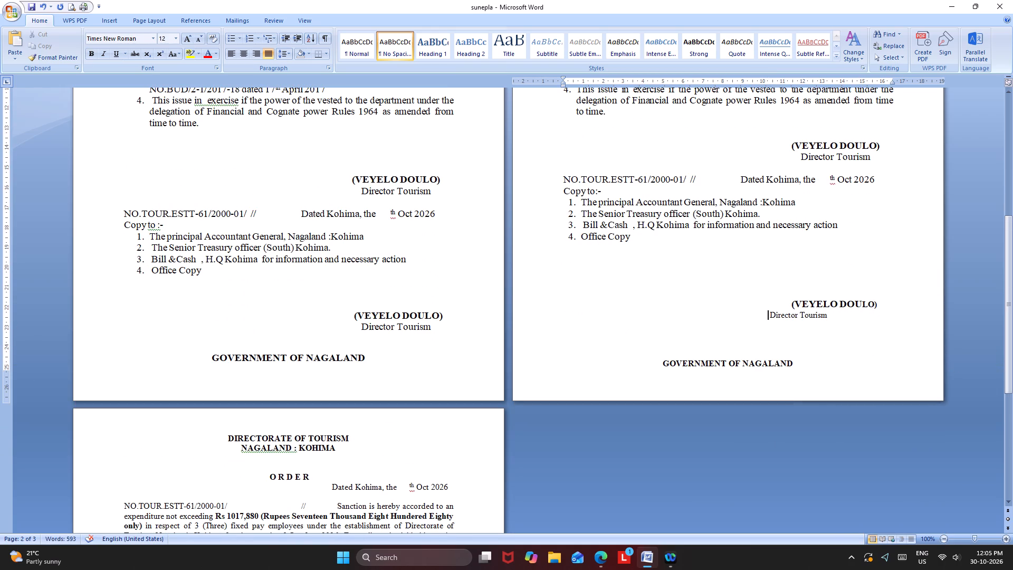
pyautogui.press('Tab')
pyautogui.press('space')
pyautogui.press('space')
pyautogui.press('space')
pyautogui.press('space')
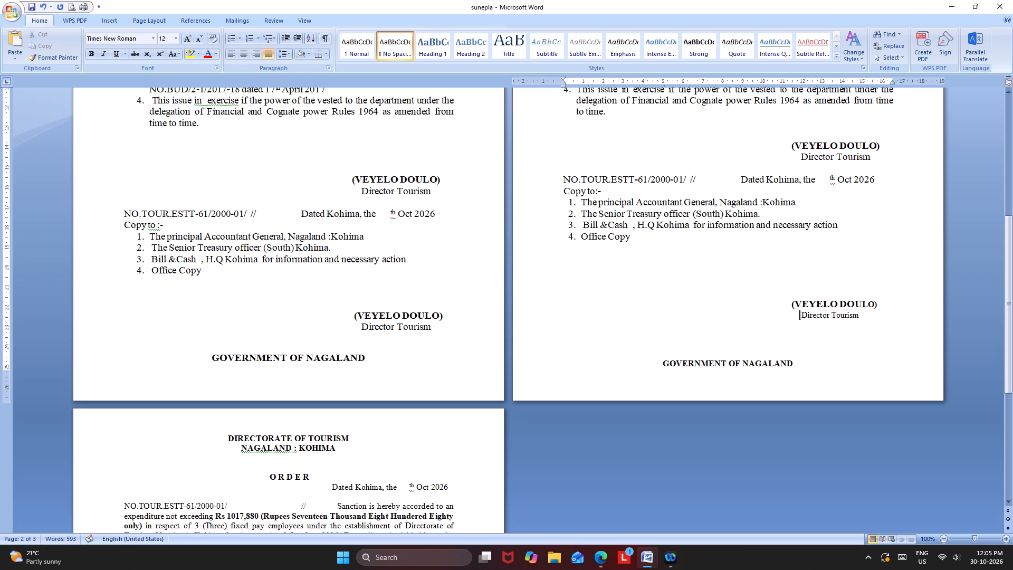
# Insert a blank line at the end of the second and first orders to push the following order headings onto their own pages.
pyautogui.click(721, 343)
pyautogui.press('Return')
pyautogui.click(340, 349)
pyautogui.press('Return')
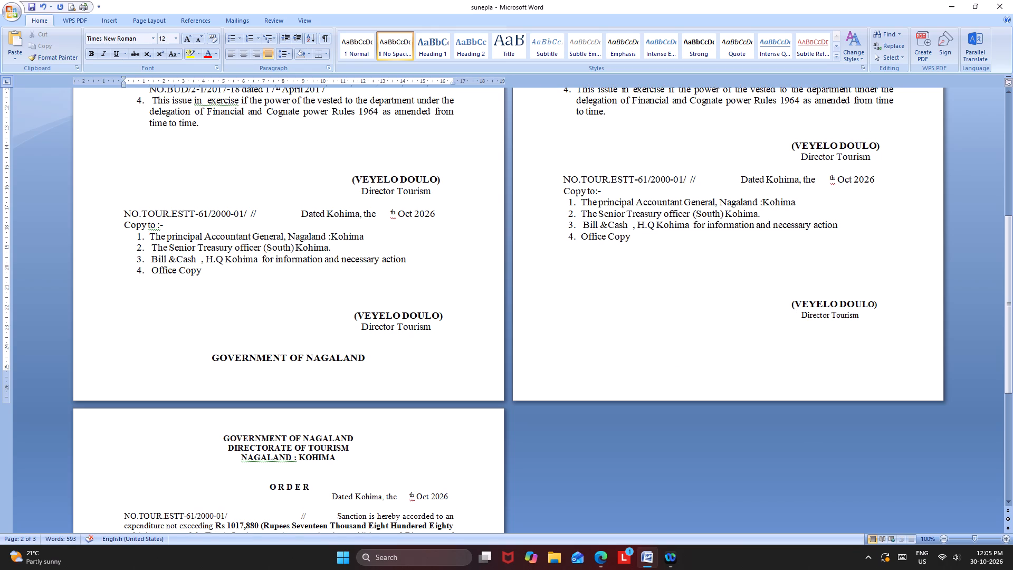
# Set the entire third sanction order, for 3 fixed pay employees, to font size 14.
pyautogui.scroll(-17, 387, 367)
pyautogui.click(396, 417)
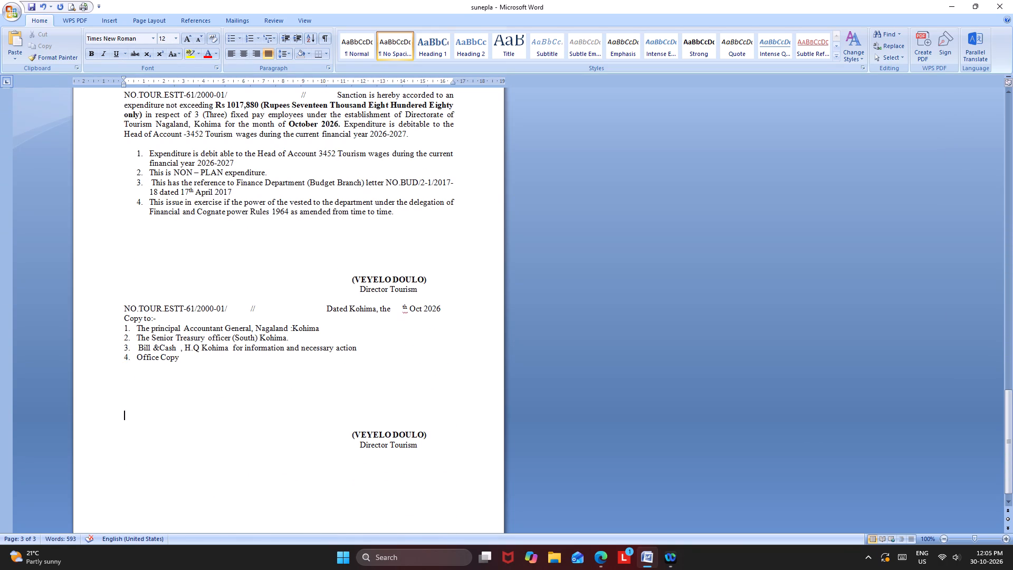
pyautogui.scroll(3, 233, 211)
pyautogui.scroll(2, 273, 160)
pyautogui.moveTo(234, 133); pyautogui.dragTo(305, 245)
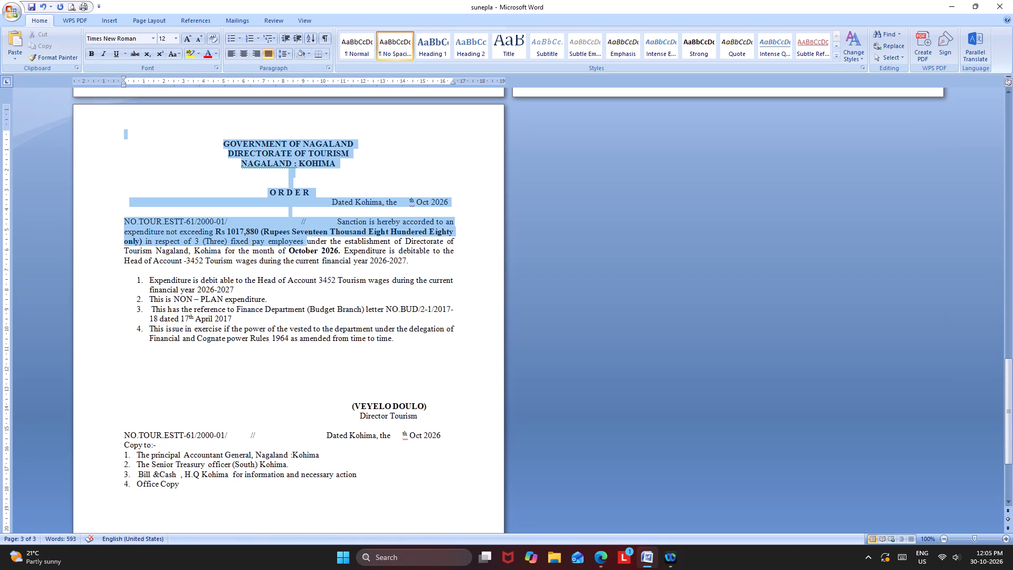
pyautogui.moveTo(305, 245); pyautogui.dragTo(451, 539)
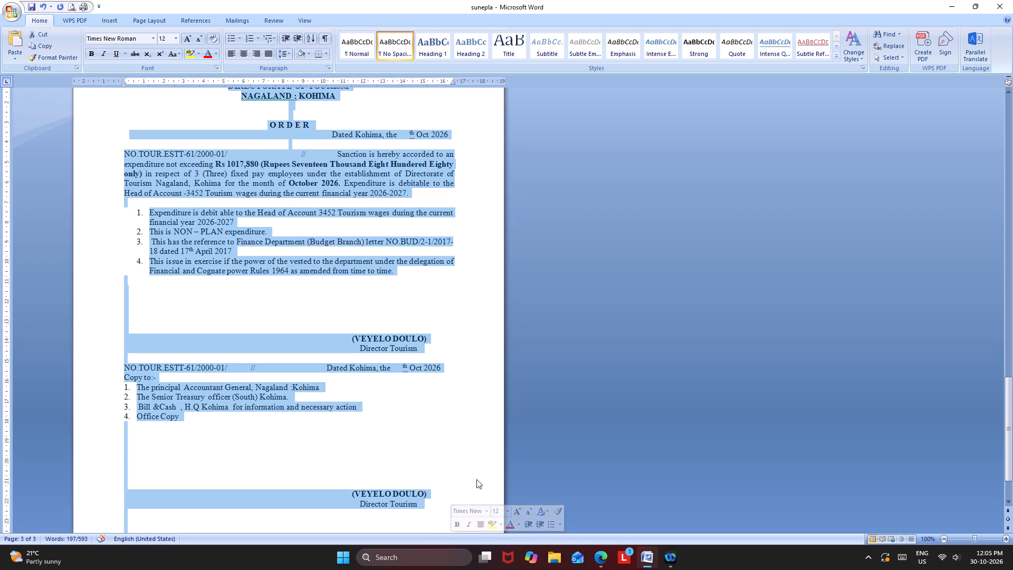
pyautogui.scroll(-2, 432, 436)
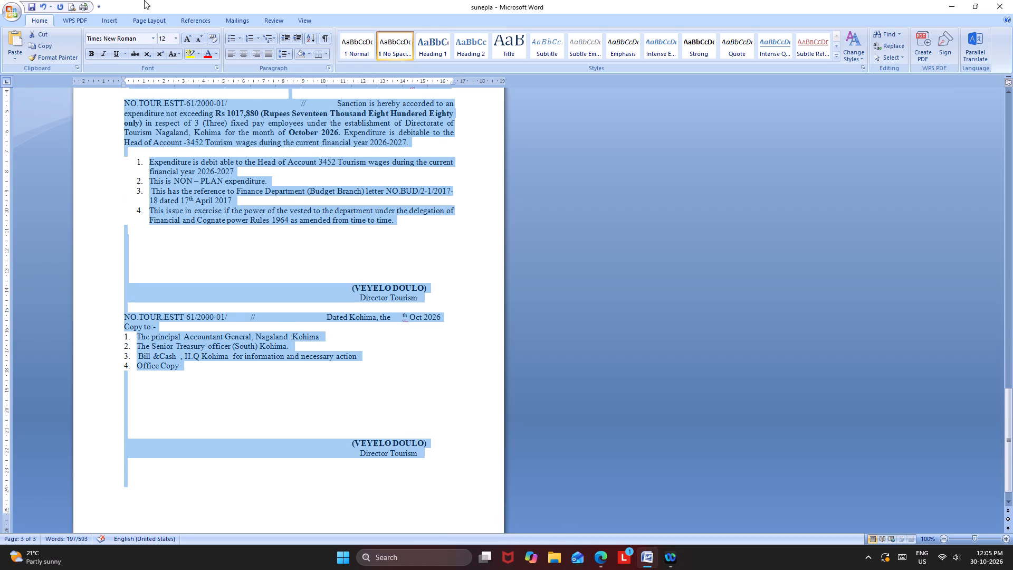
pyautogui.click(176, 39)
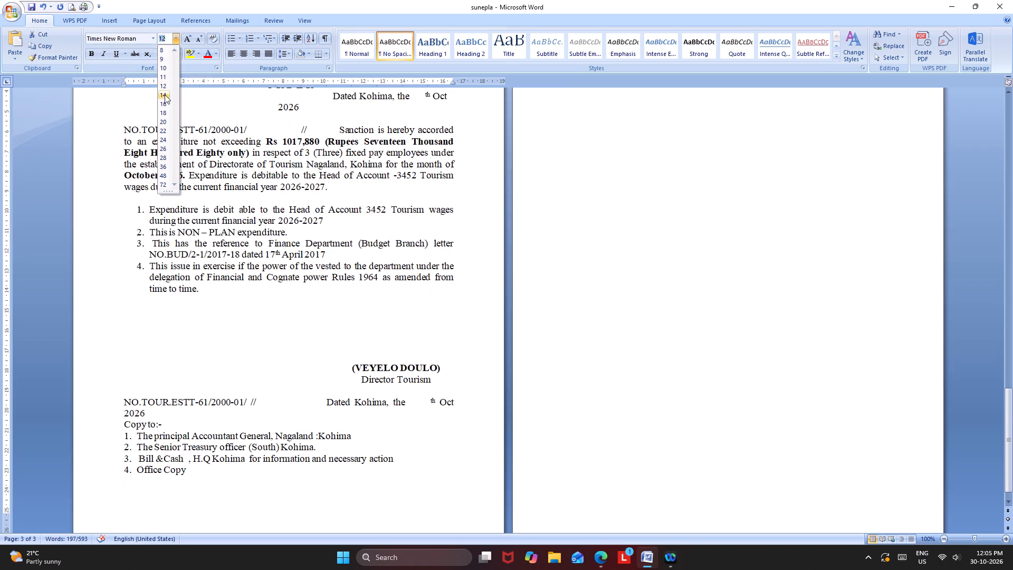
pyautogui.click(165, 94)
pyautogui.click(400, 266)
# Remove excess spacing before both "Dated Kohima" entries in the third order so each date fits on one line.
pyautogui.scroll(4, 408, 295)
pyautogui.click(288, 113)
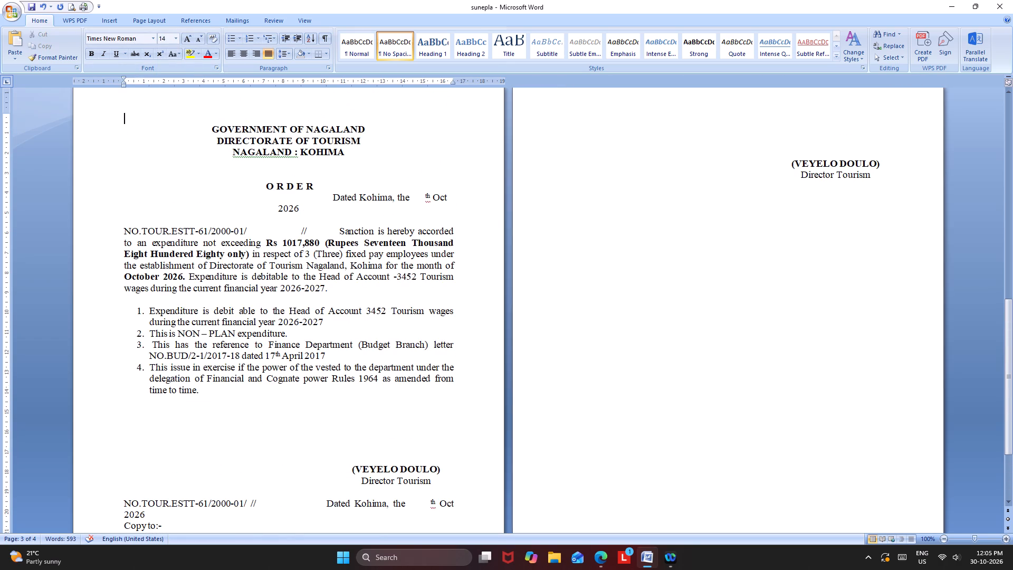
pyautogui.press('BackSpace')
pyautogui.click(330, 202)
pyautogui.press('BackSpace')
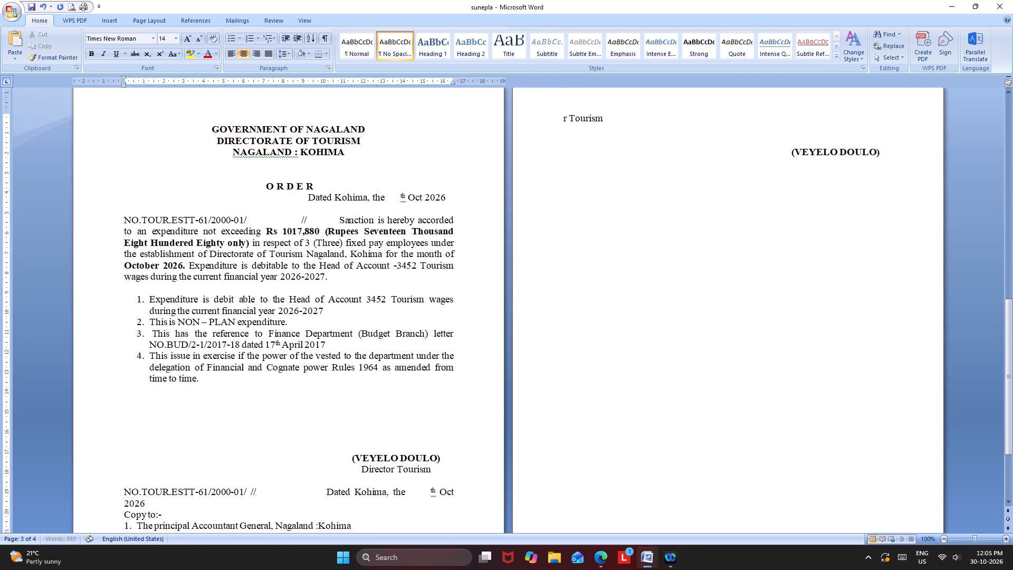
pyautogui.scroll(-2, 321, 450)
pyautogui.click(326, 442)
pyautogui.press('BackSpace')
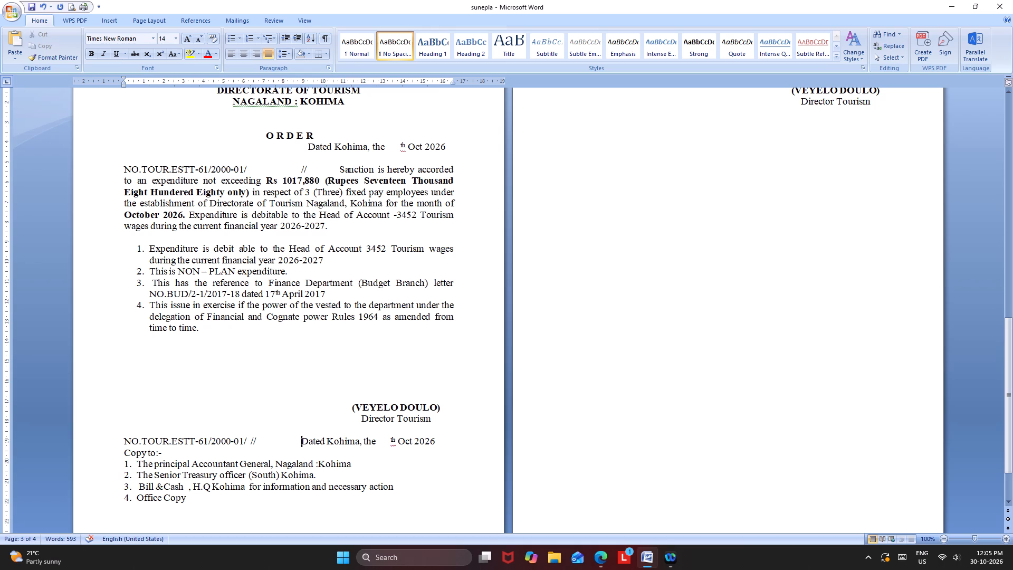
# Delete three blank lines above the upper signature block and one above the lower signature block in the third order.
pyautogui.scroll(-5, 352, 545)
pyautogui.scroll(2, 372, 533)
pyautogui.scroll(-3, 373, 533)
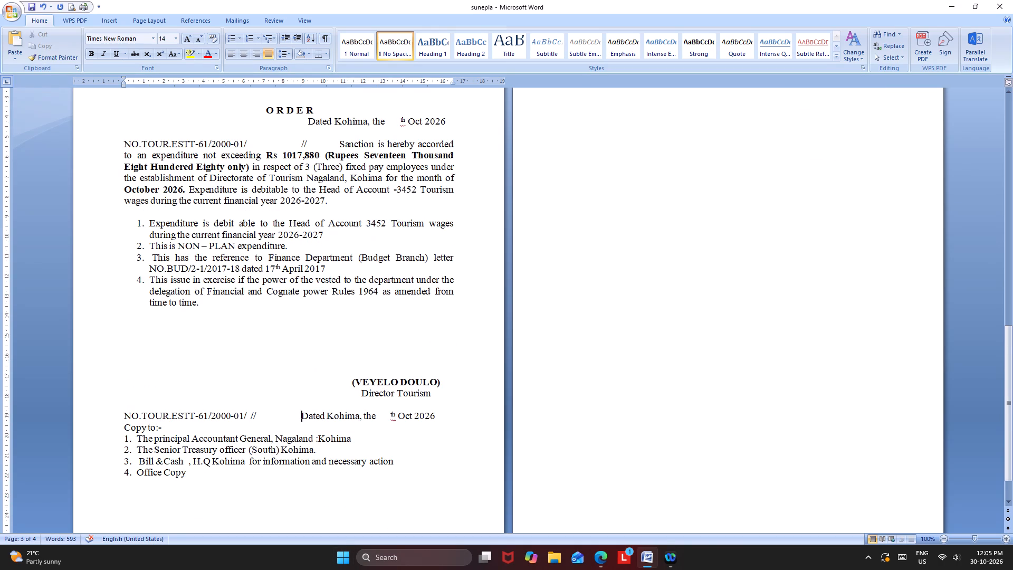
pyautogui.scroll(-2, 419, 483)
pyautogui.click(385, 320)
pyautogui.press('BackSpace')
pyautogui.press('BackSpace')
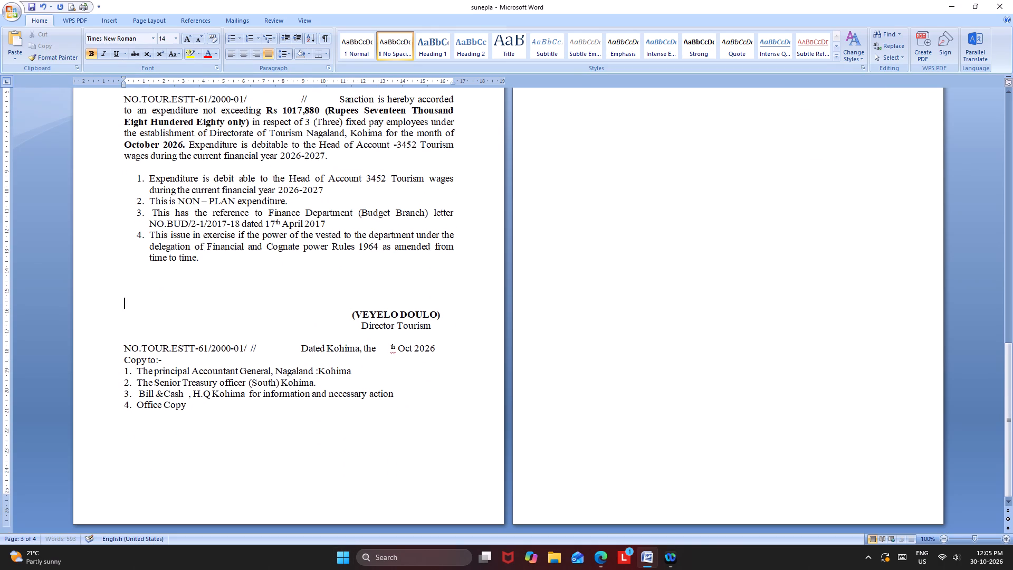
pyautogui.click(376, 306)
pyautogui.press('BackSpace')
pyautogui.click(397, 463)
pyautogui.press('BackSpace')
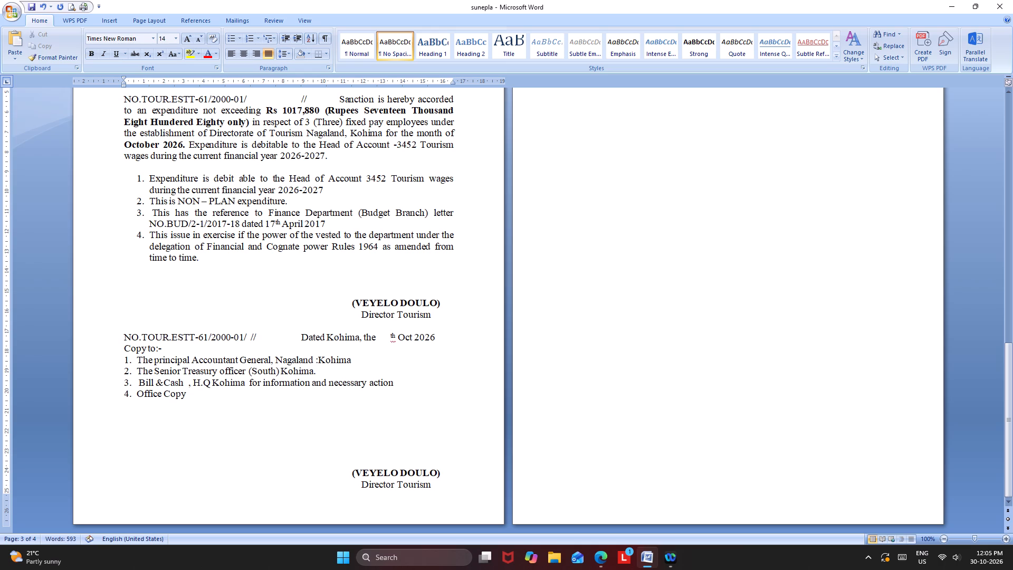
# Print one copy of all pages of the sanction orders on the EPSON L3210 Series printer.
pyautogui.scroll(3, 320, 471)
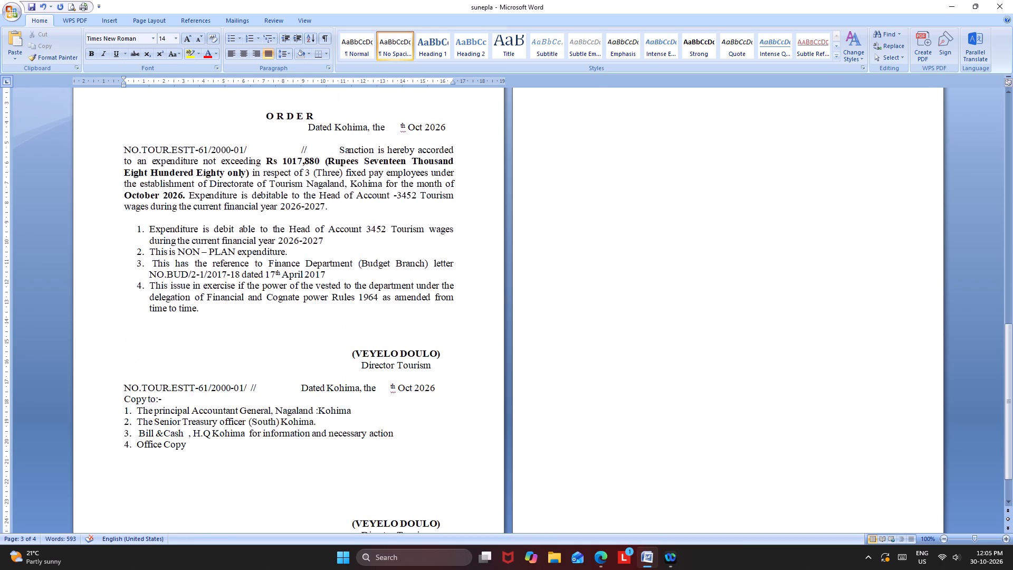
pyautogui.scroll(16, 320, 471)
pyautogui.scroll(-1, 343, 449)
pyautogui.scroll(6, 343, 449)
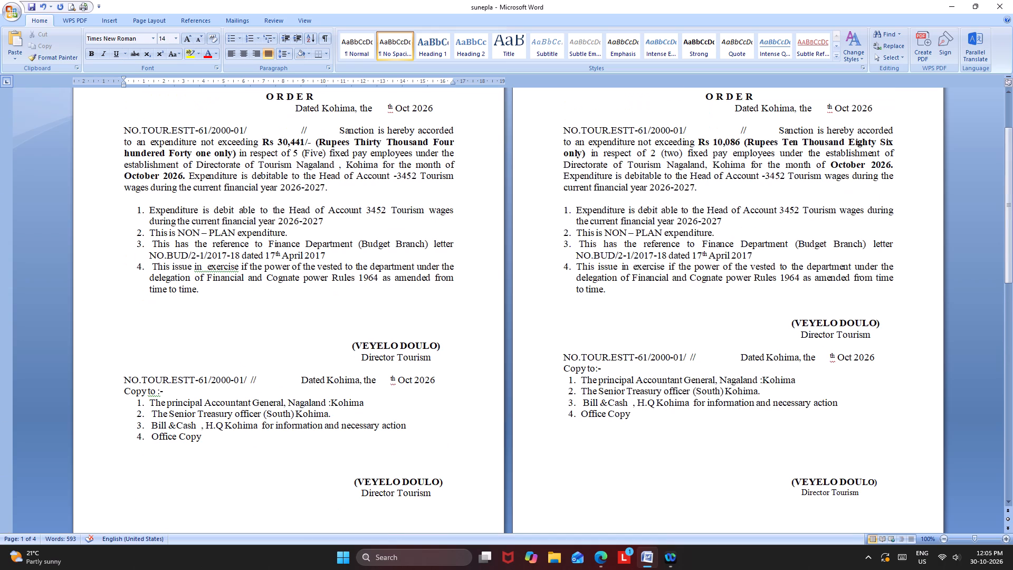
pyautogui.hotkey('ctrl', 'p')
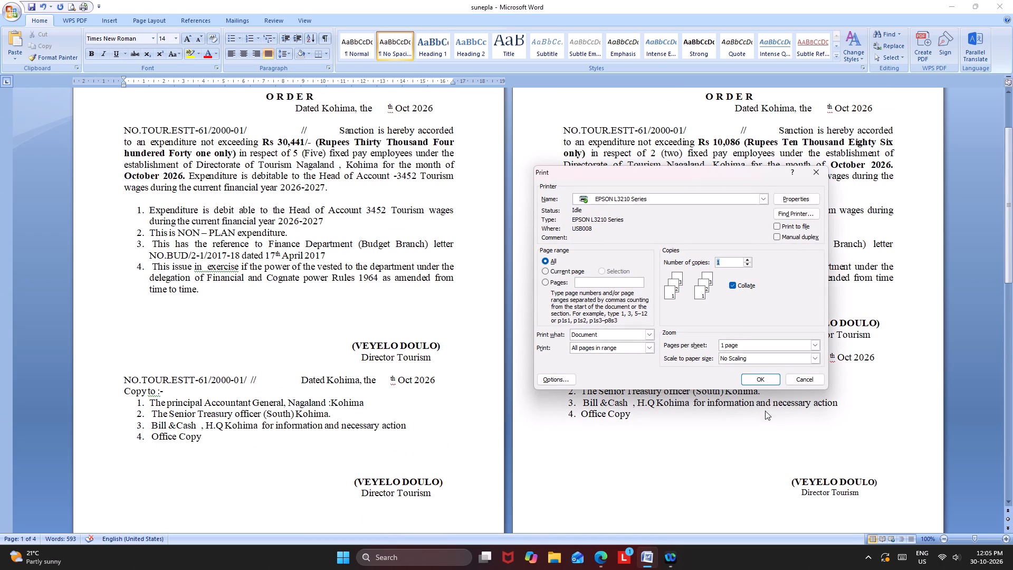
pyautogui.click(767, 377)
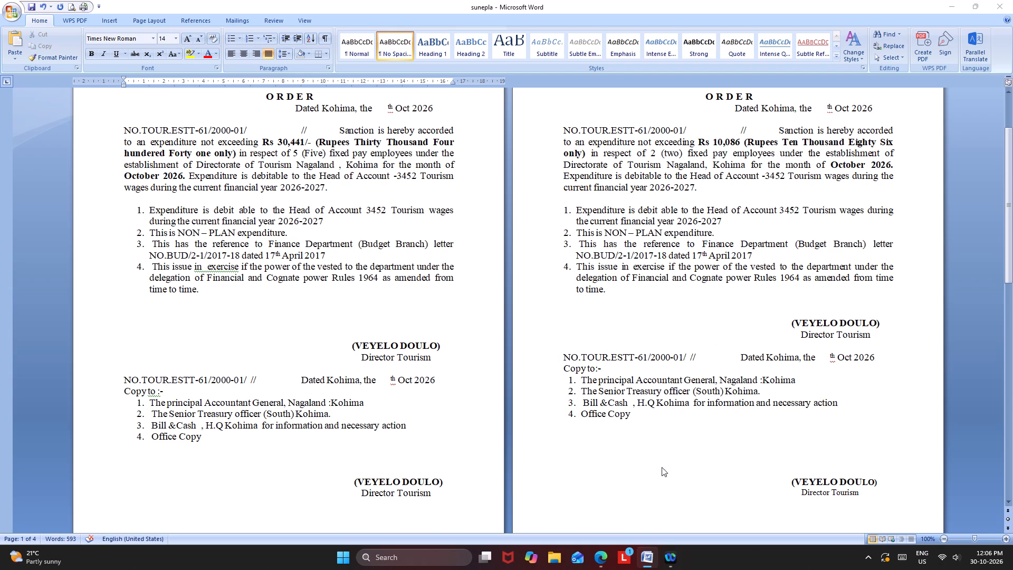
# Close the sunepla document and save its changes.
pyautogui.click(1008, 4)
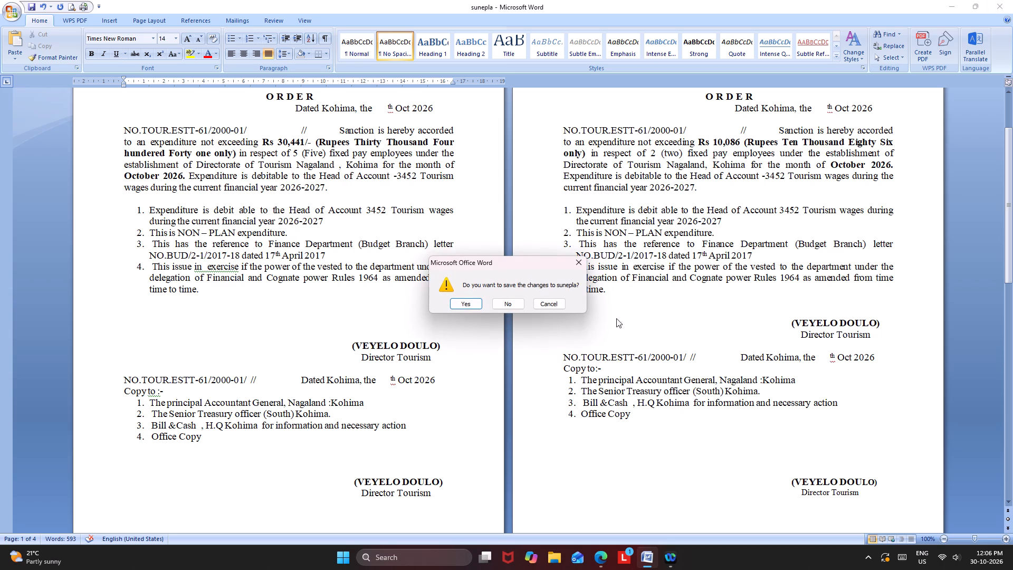
pyautogui.click(465, 303)
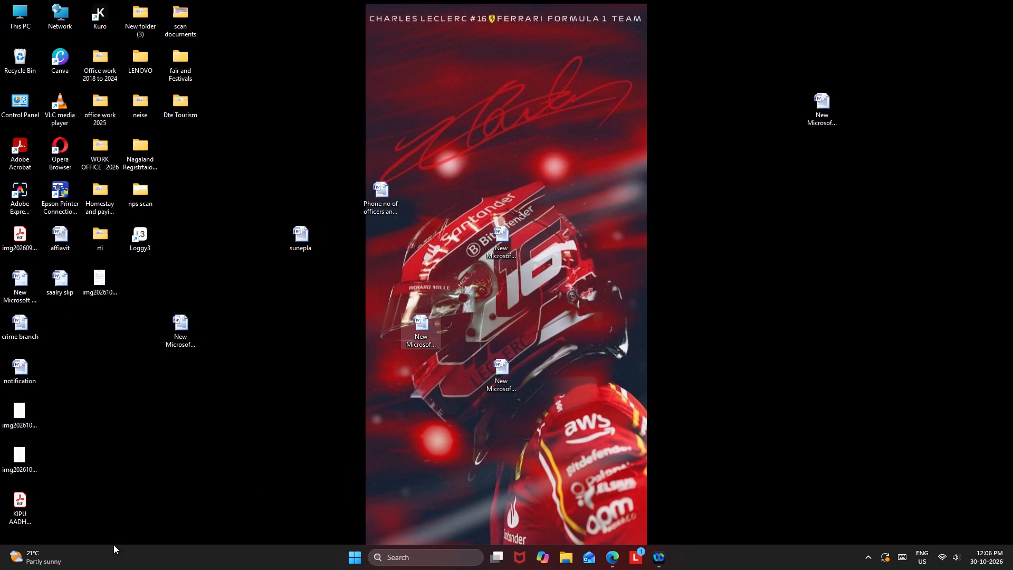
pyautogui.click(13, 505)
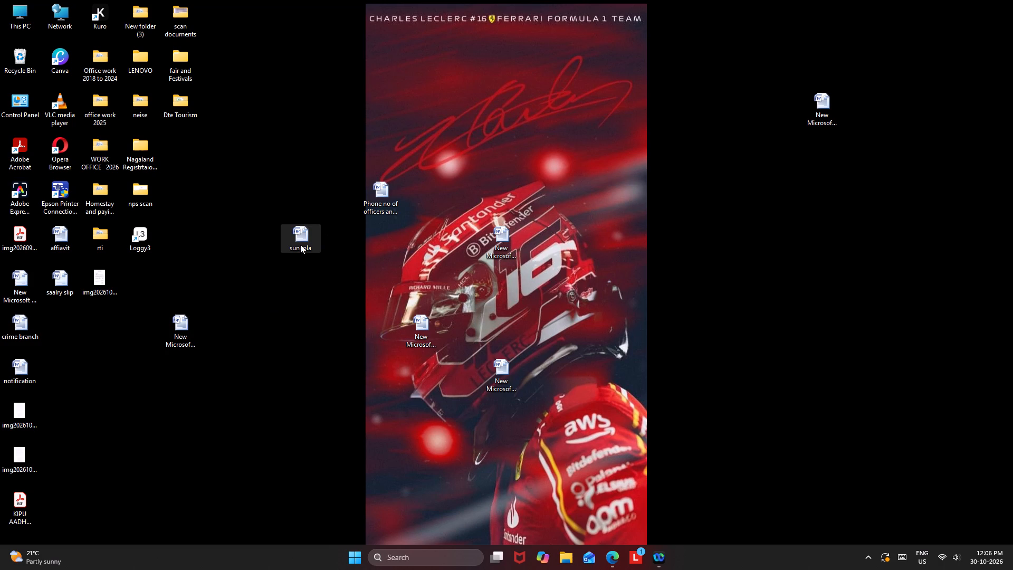
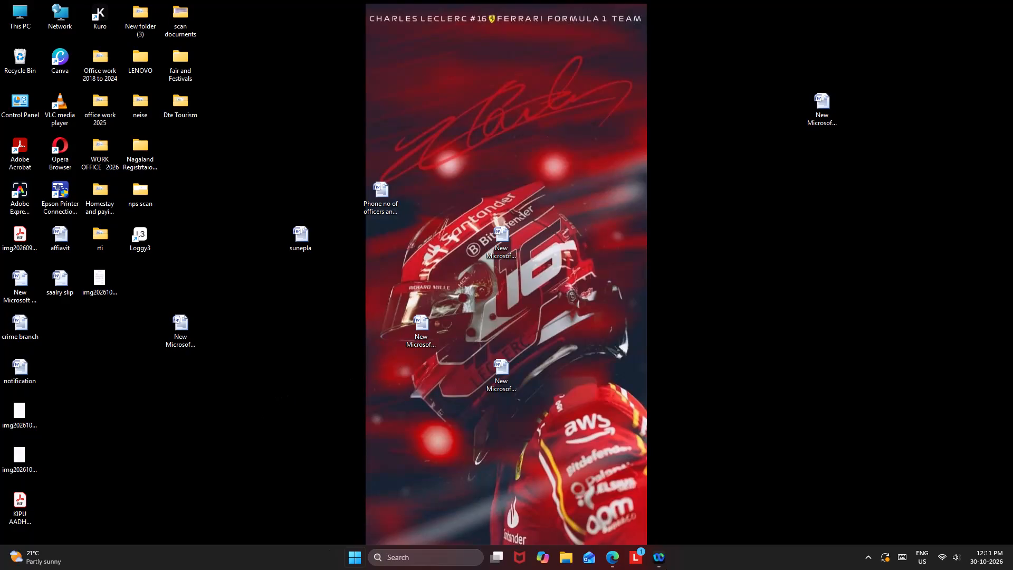
# End the Windows session through the computer's power options.
pyautogui.click(357, 555)
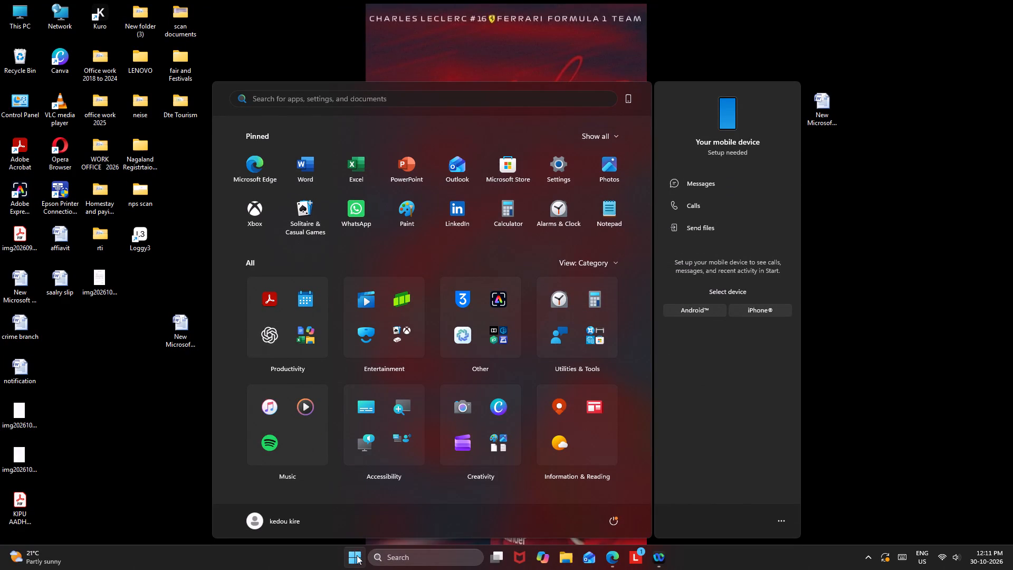
pyautogui.click(349, 565)
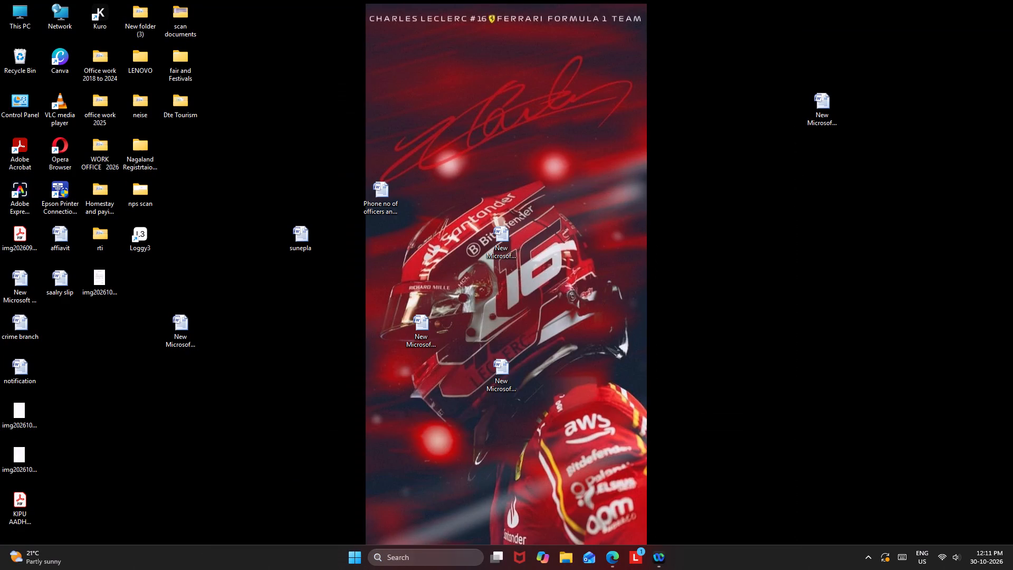
pyautogui.click(360, 558)
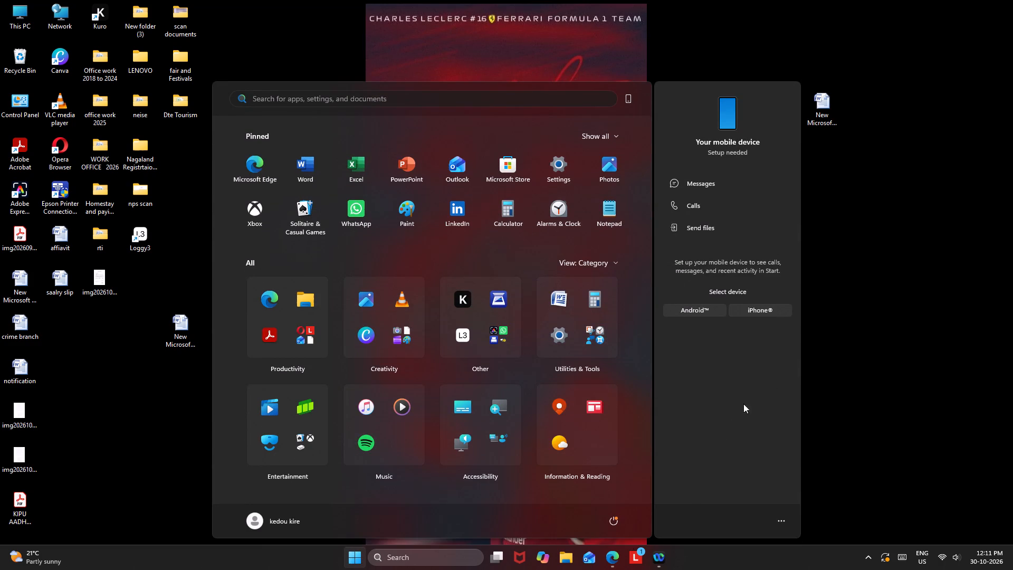
pyautogui.click(621, 524)
pyautogui.click(580, 464)
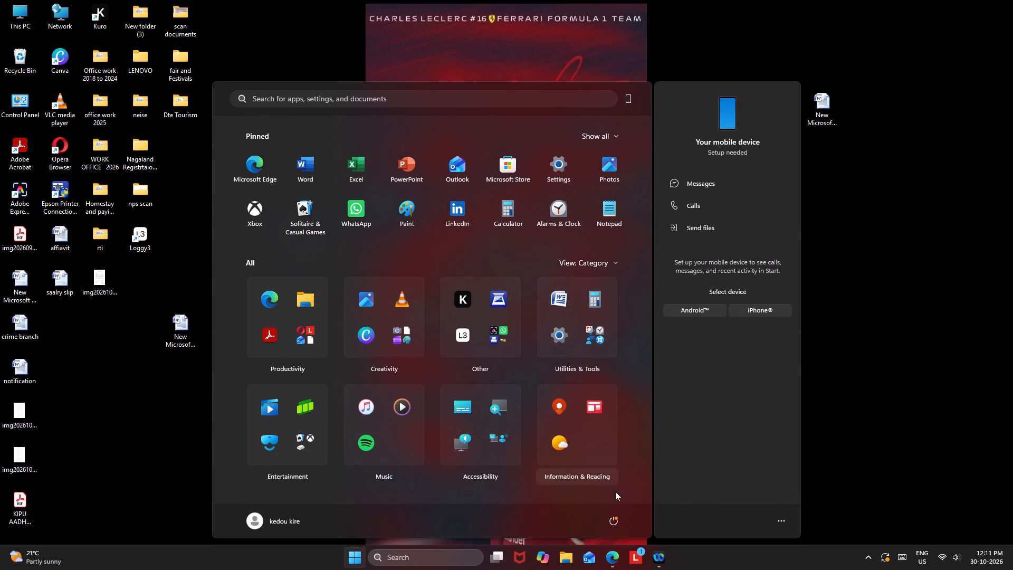